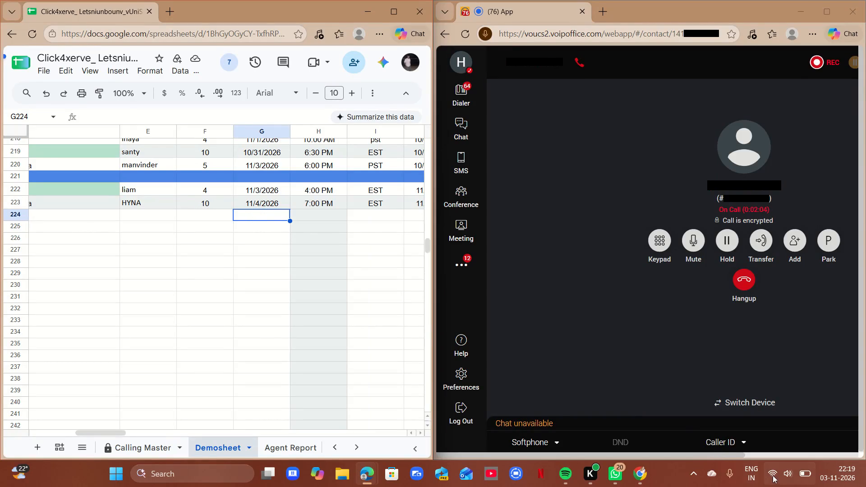
Raise the system volume to 50 and allow the high volume level.
{"action": "left_click", "coordinate": [785, 480]}
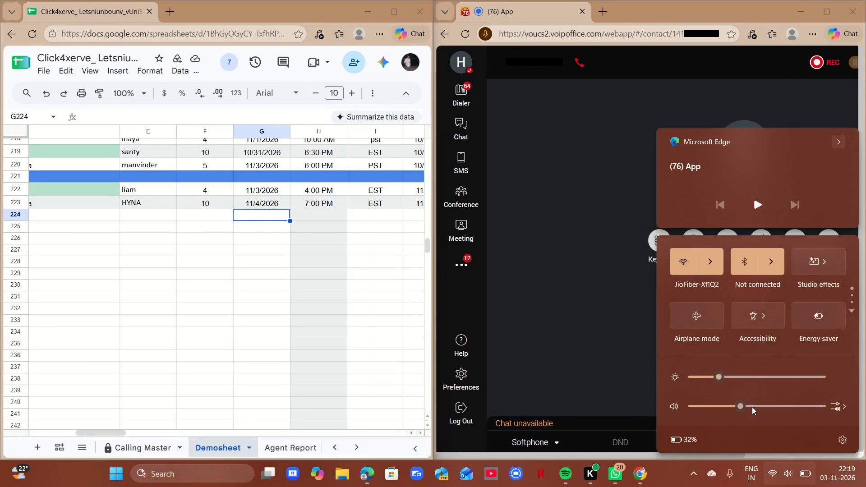
{"action": "left_click", "coordinate": [757, 403]}
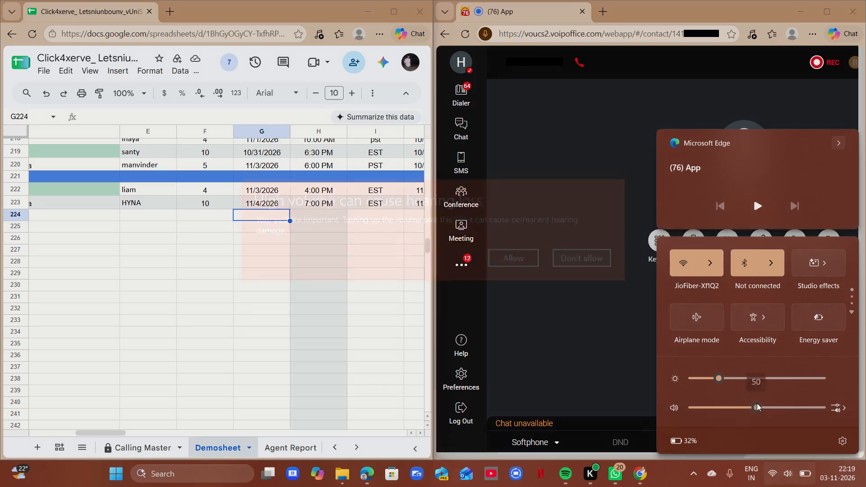
{"action": "left_click", "coordinate": [529, 261]}
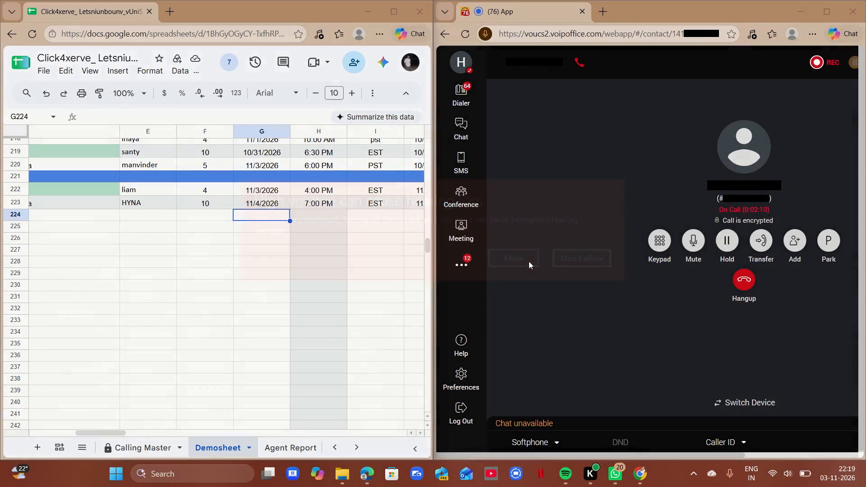
Enter "thu" as the day in cell G224 of the Demosheet, in the first empty row below the HYNA entry.
{"action": "left_click", "coordinate": [266, 213]}
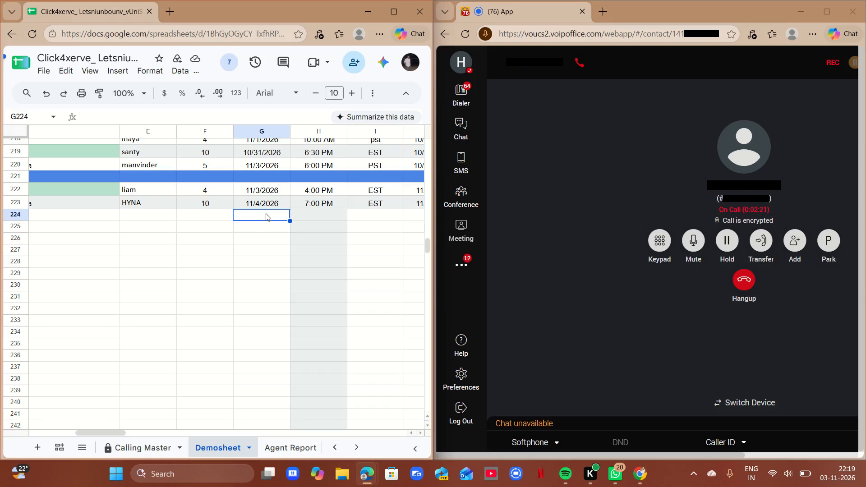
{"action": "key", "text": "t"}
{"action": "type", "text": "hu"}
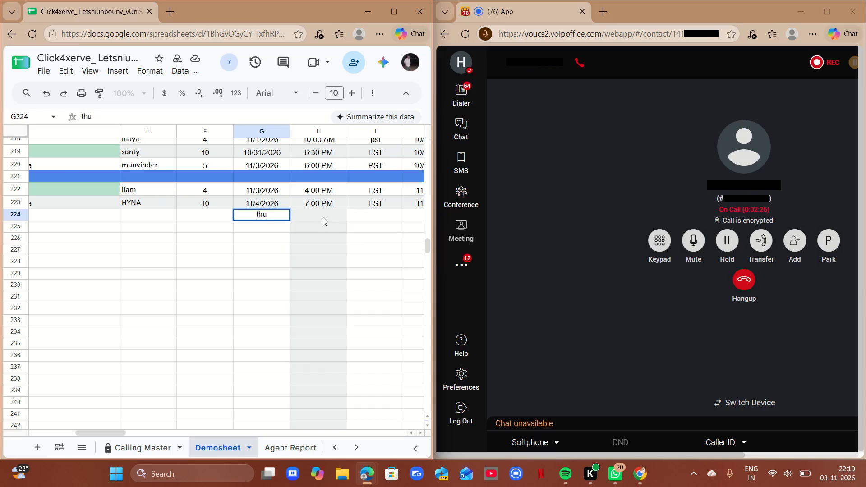
Enter 5 pm as the time in cell H224 of the Demosheet, beside the thu entry.
{"action": "left_click", "coordinate": [323, 217]}
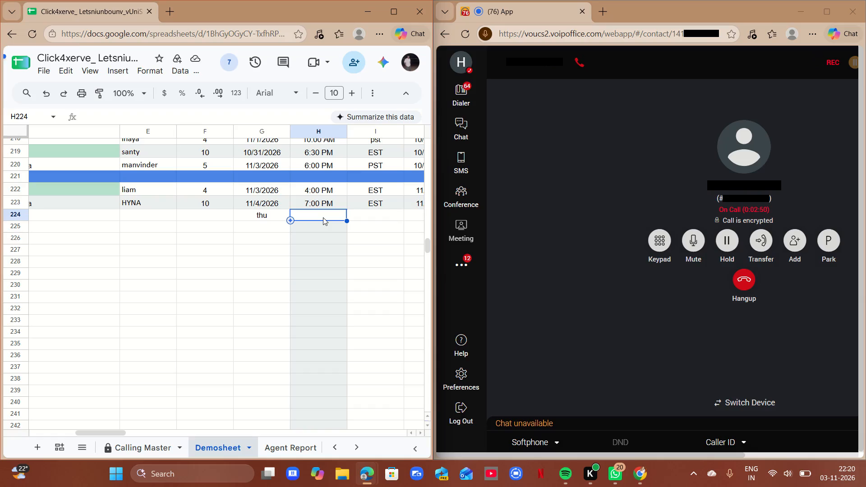
{"action": "key", "text": "5"}
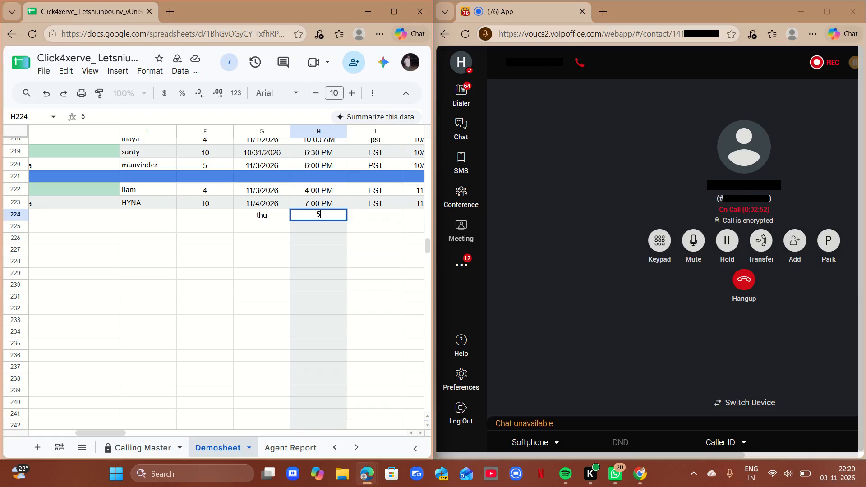
{"action": "key", "text": "space"}
{"action": "type", "text": "pm"}
Fill in row 224 with the name jomi in column E and 9 in column F.
{"action": "left_click", "coordinate": [198, 217]}
{"action": "left_click", "coordinate": [156, 217]}
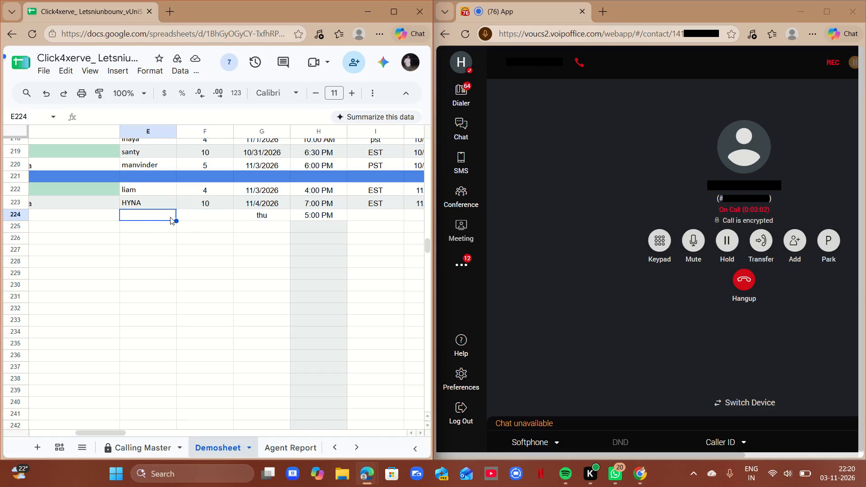
{"action": "type", "text": "to"}
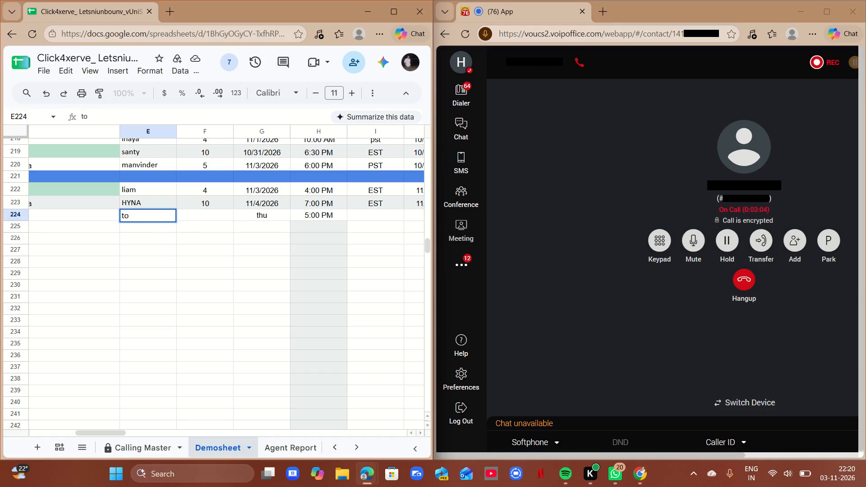
{"action": "key", "text": "BackSpace"}
{"action": "key", "text": "BackSpace"}
{"action": "type", "text": "jomi"}
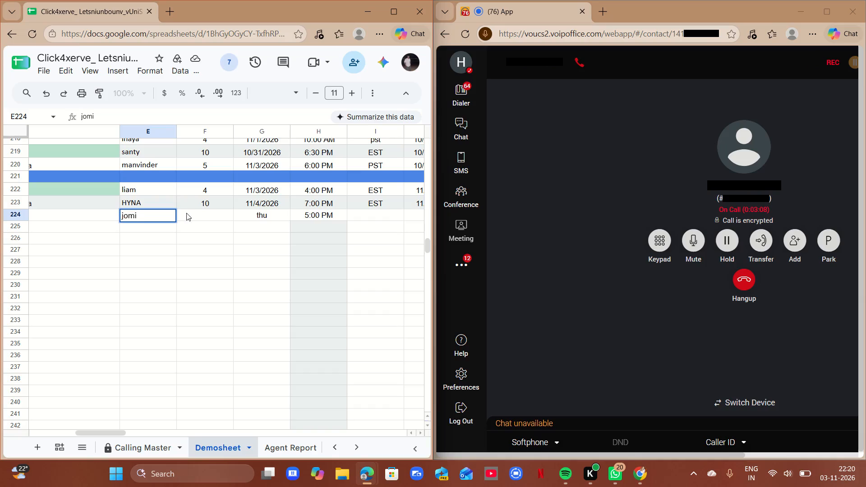
{"action": "left_click", "coordinate": [193, 216]}
{"action": "key", "text": "9"}
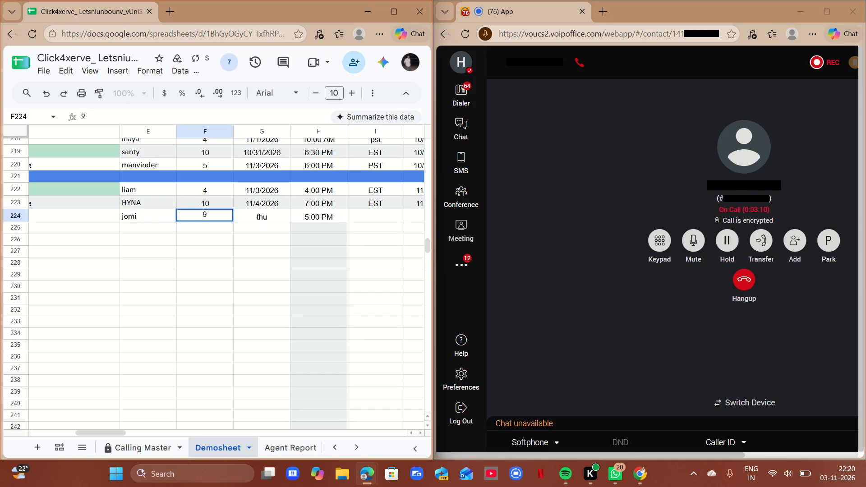
{"action": "left_click", "coordinate": [373, 222]}
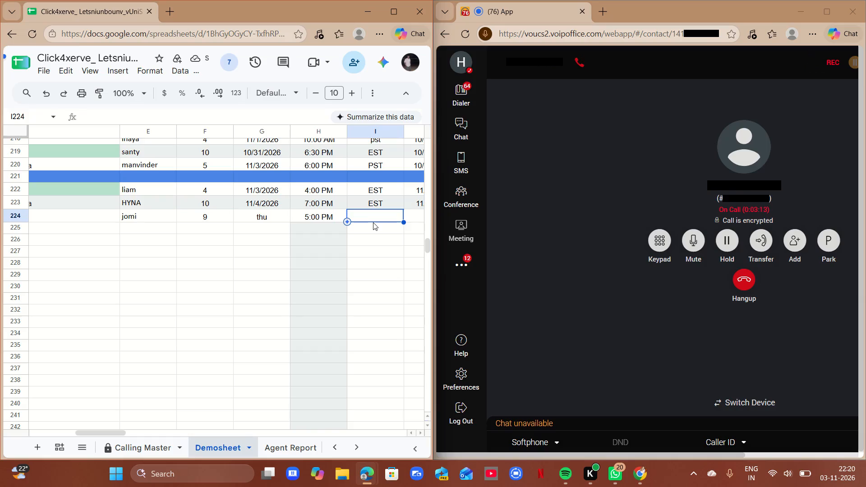
Enter ola as the name in column B of row 224.
{"action": "left_click", "coordinate": [63, 217]}
{"action": "scroll", "coordinate": [63, 217], "scroll_direction": "right", "scroll_amount": 8}
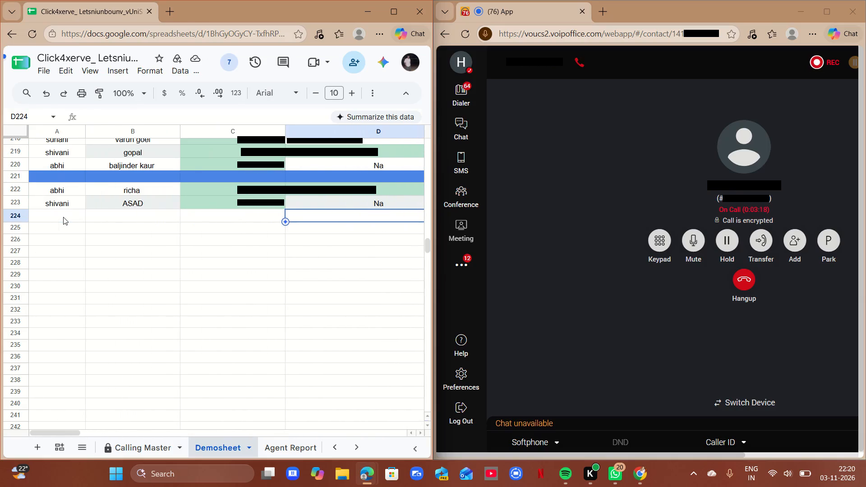
{"action": "left_click", "coordinate": [125, 214]}
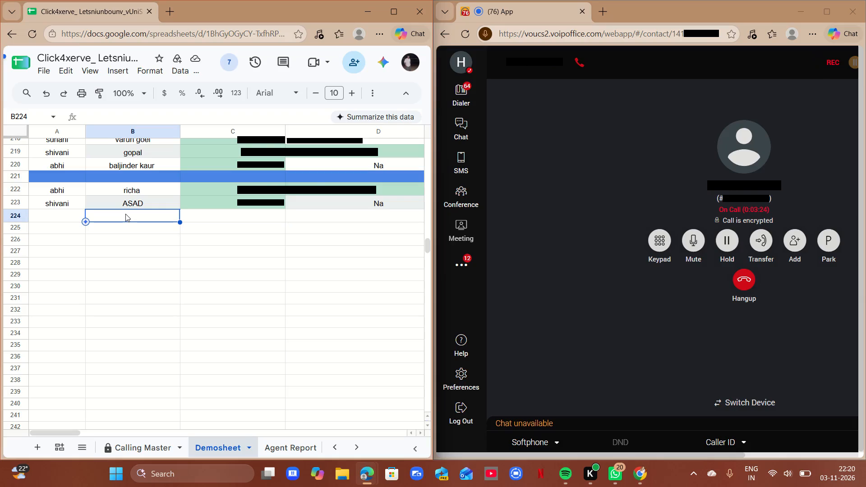
{"action": "type", "text": "ola"}
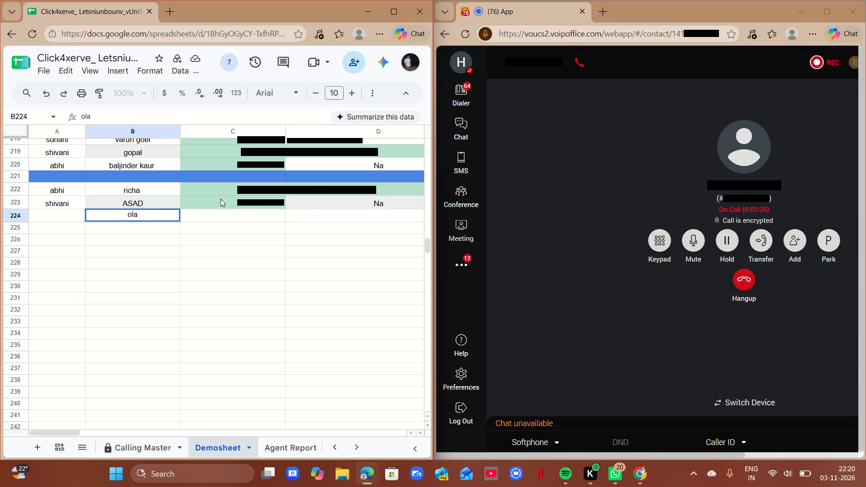
{"action": "left_click", "coordinate": [321, 220]}
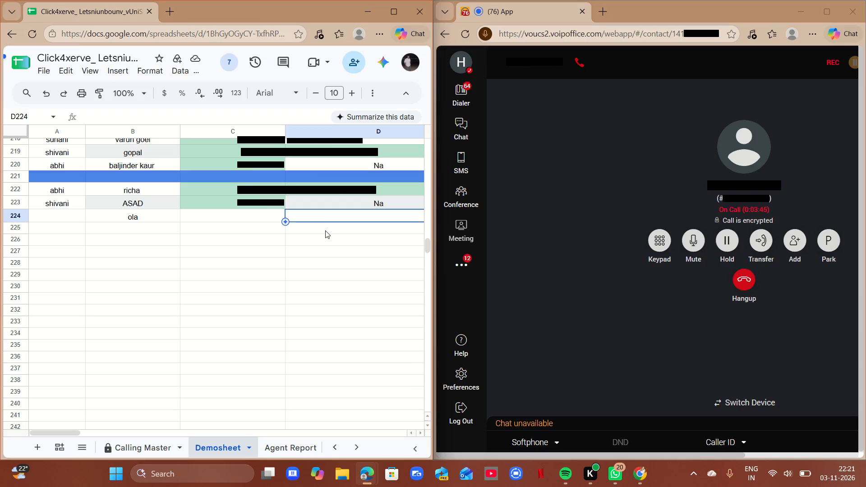
Enter maths as the subject in cell M224 of the same row.
{"action": "left_click", "coordinate": [326, 229]}
{"action": "scroll", "coordinate": [326, 229], "scroll_direction": "left", "scroll_amount": 1}
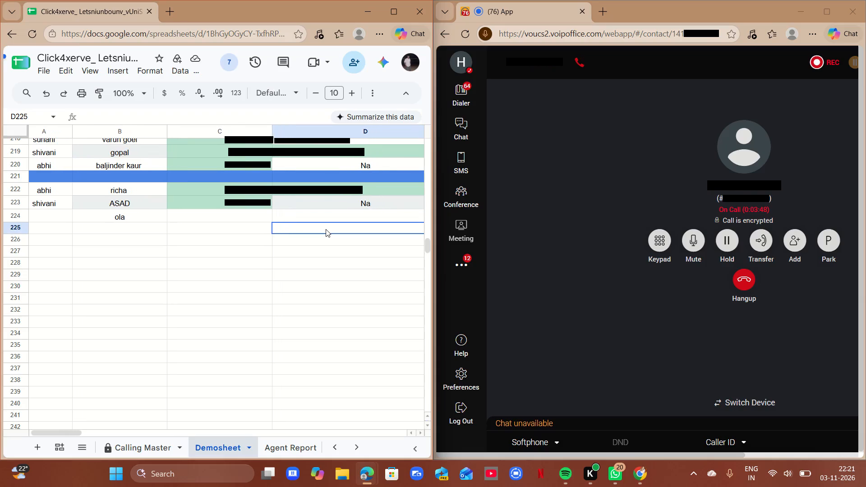
{"action": "scroll", "coordinate": [326, 229], "scroll_direction": "left", "scroll_amount": 6}
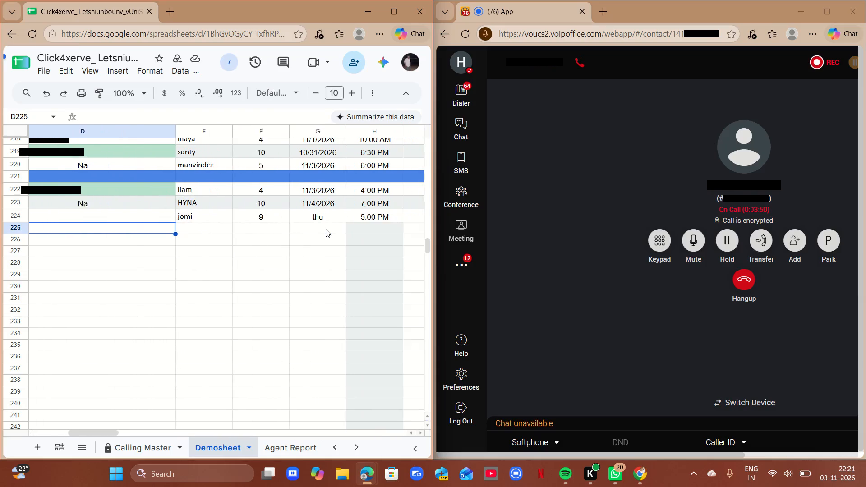
{"action": "scroll", "coordinate": [326, 229], "scroll_direction": "left", "scroll_amount": 2}
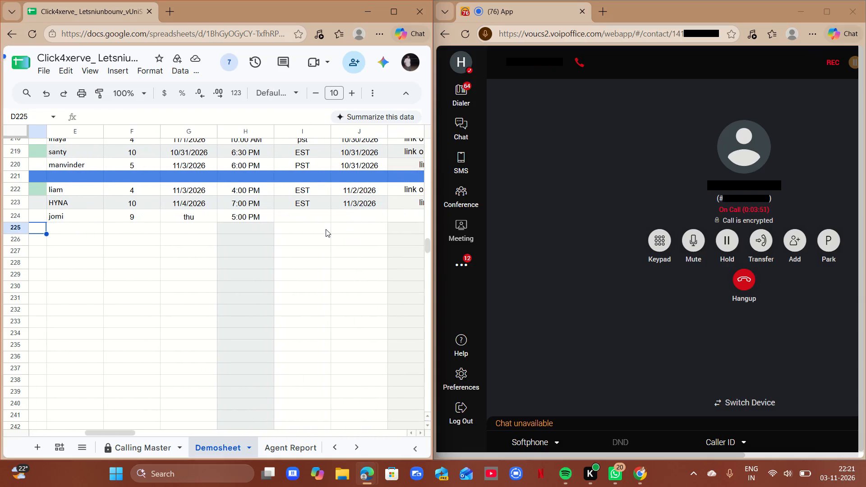
{"action": "scroll", "coordinate": [326, 229], "scroll_direction": "left", "scroll_amount": 1}
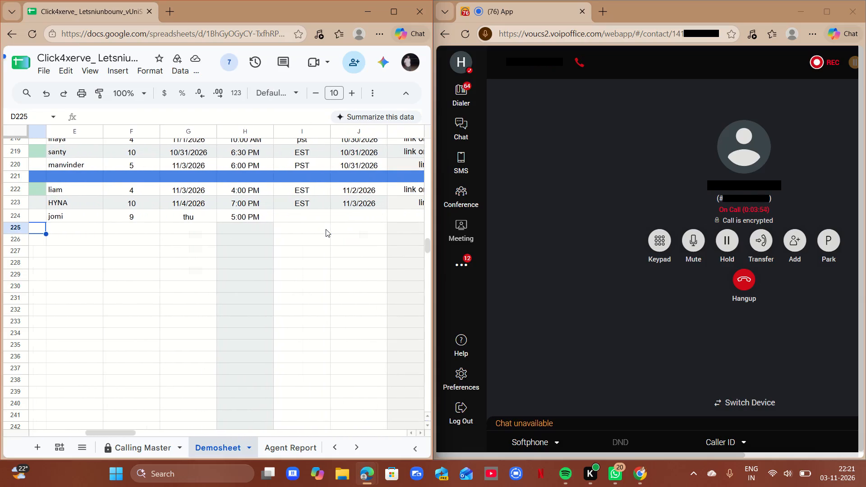
{"action": "scroll", "coordinate": [326, 229], "scroll_direction": "left", "scroll_amount": 2}
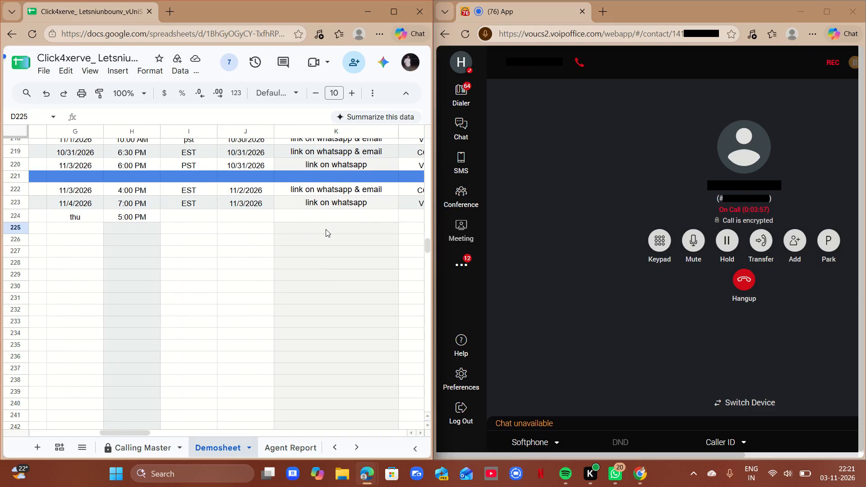
{"action": "scroll", "coordinate": [326, 229], "scroll_direction": "left", "scroll_amount": 1}
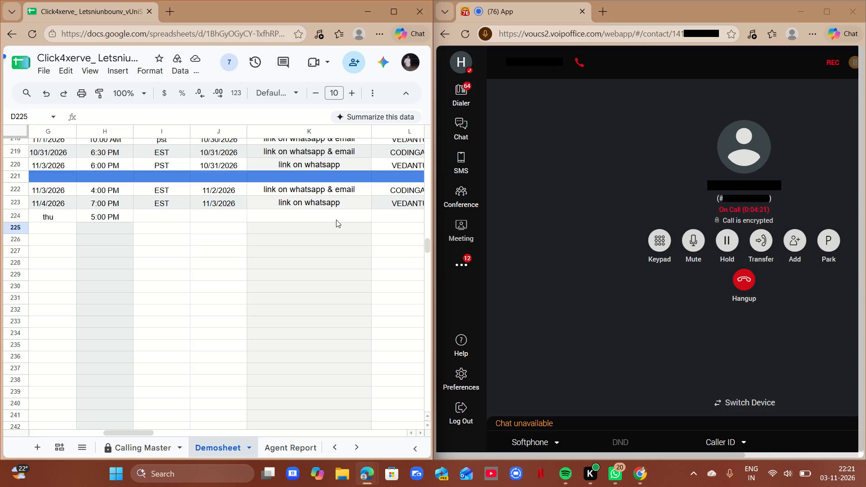
{"action": "left_click", "coordinate": [336, 220]}
{"action": "scroll", "coordinate": [336, 220], "scroll_direction": "left", "scroll_amount": 2}
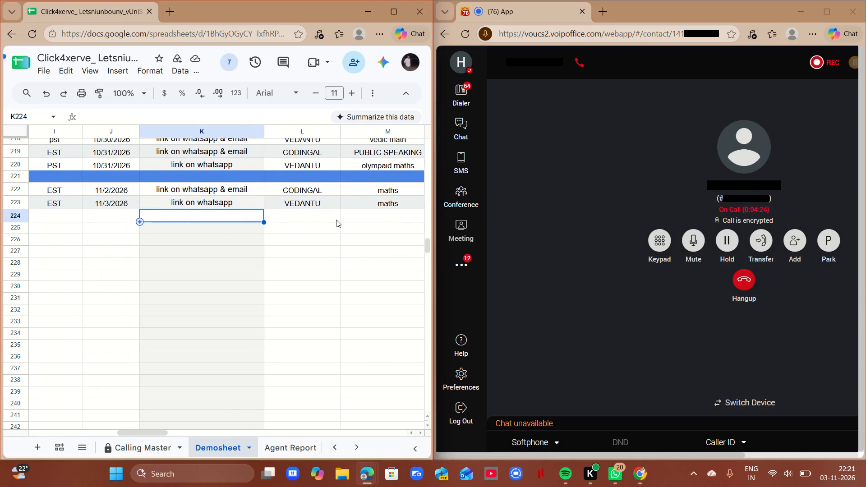
{"action": "left_click", "coordinate": [380, 216]}
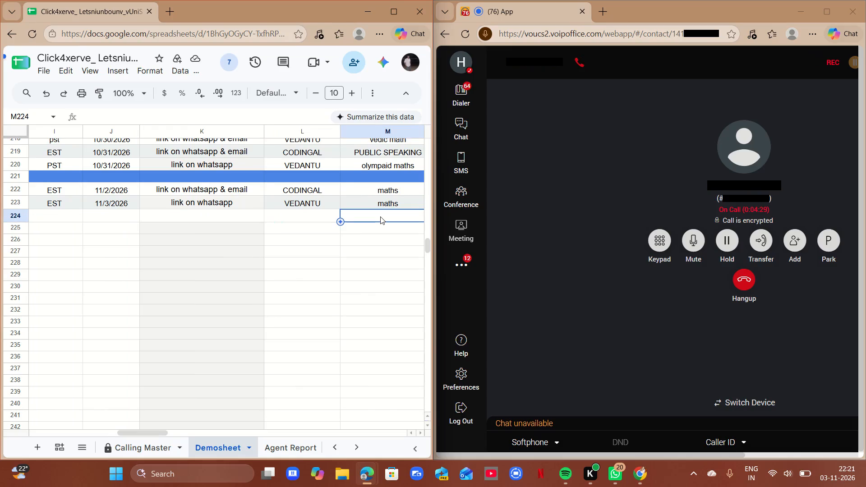
{"action": "type", "text": "maths"}
{"action": "left_click", "coordinate": [308, 224]}
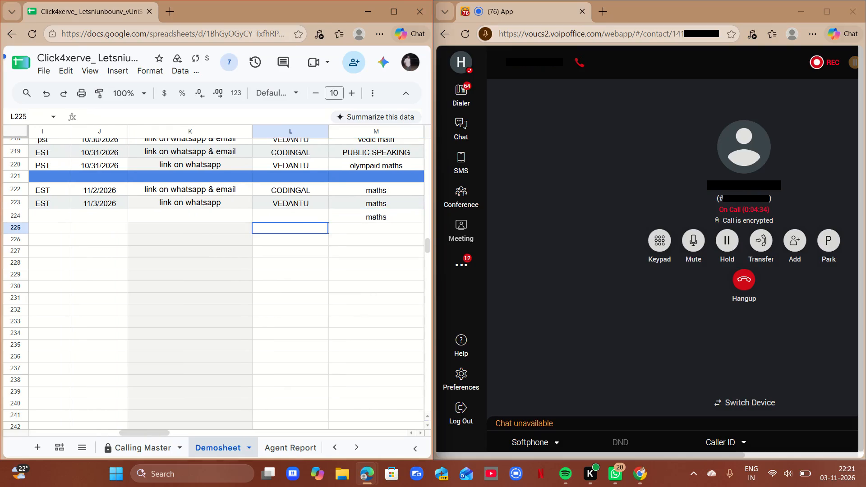
Select the empty company cell L224, beside the maths entry.
{"action": "scroll", "coordinate": [308, 224], "scroll_direction": "right", "scroll_amount": 1}
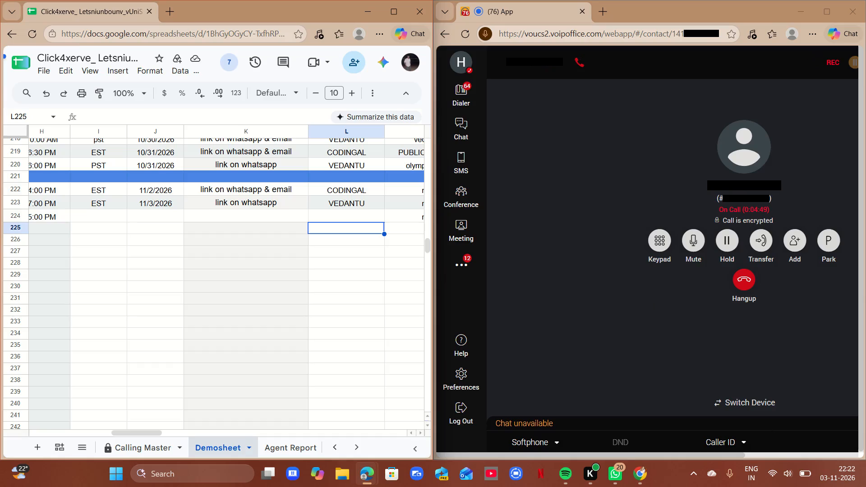
{"action": "left_click", "coordinate": [371, 216]}
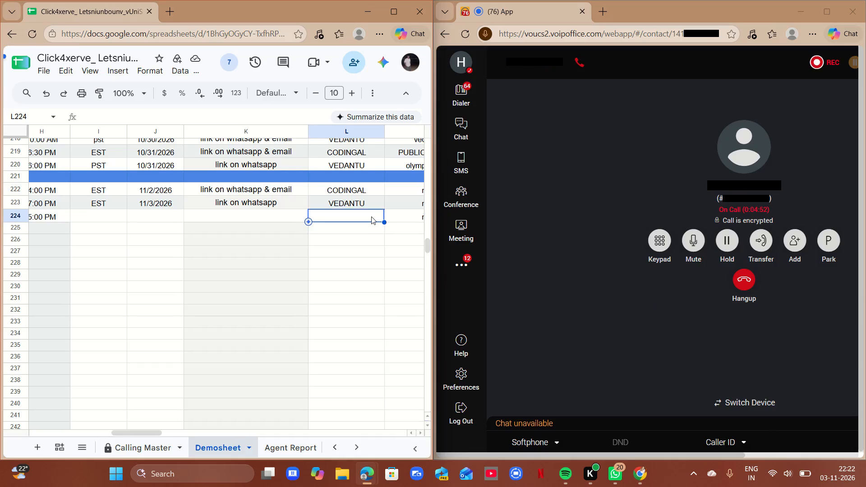
{"action": "scroll", "coordinate": [371, 216], "scroll_direction": "left", "scroll_amount": 1}
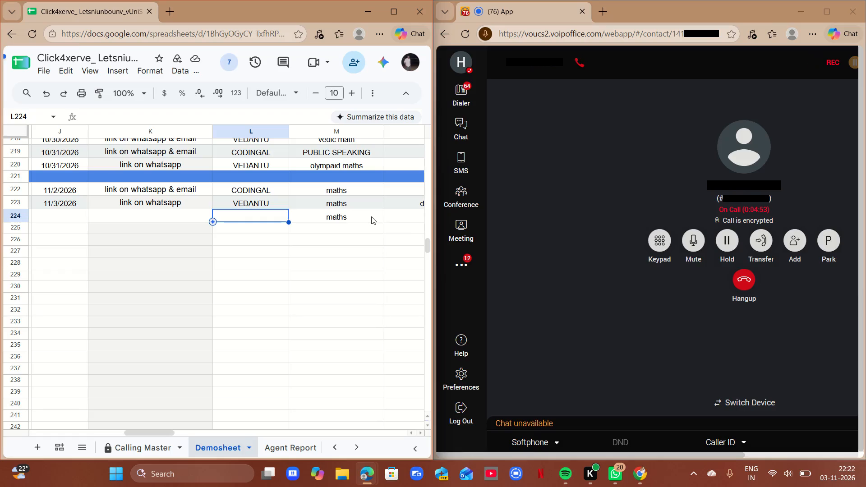
{"action": "left_click", "coordinate": [243, 216]}
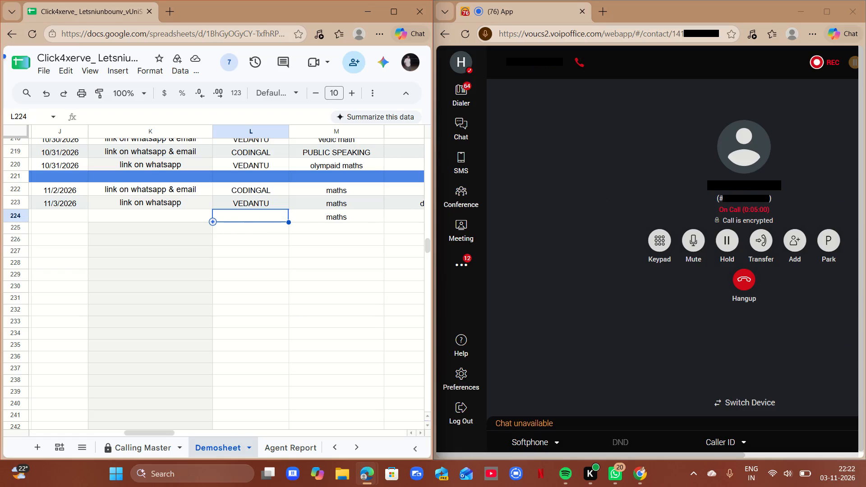
End the ongoing VoIP call.
{"action": "left_click", "coordinate": [747, 283]}
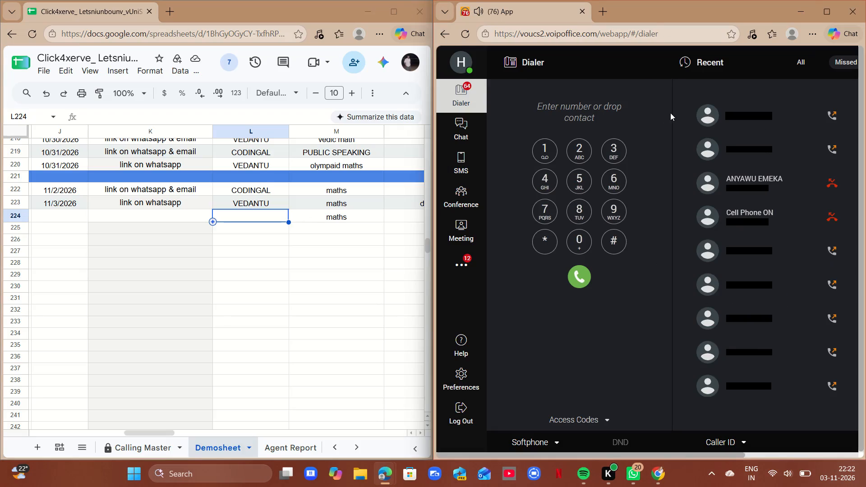
Look up the most recently called number in the Calling Master sheet and set that lead's call status to Demo Scheduled.
{"action": "double_click", "coordinate": [754, 117]}
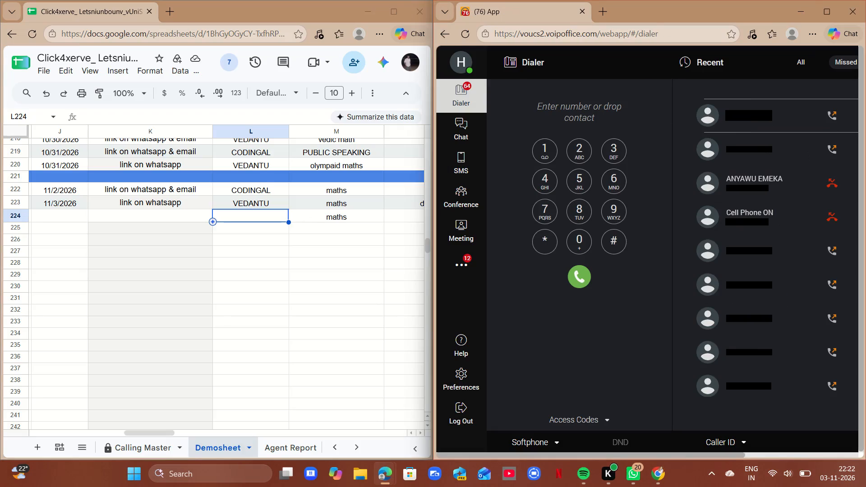
{"action": "key", "text": "ctrl+c"}
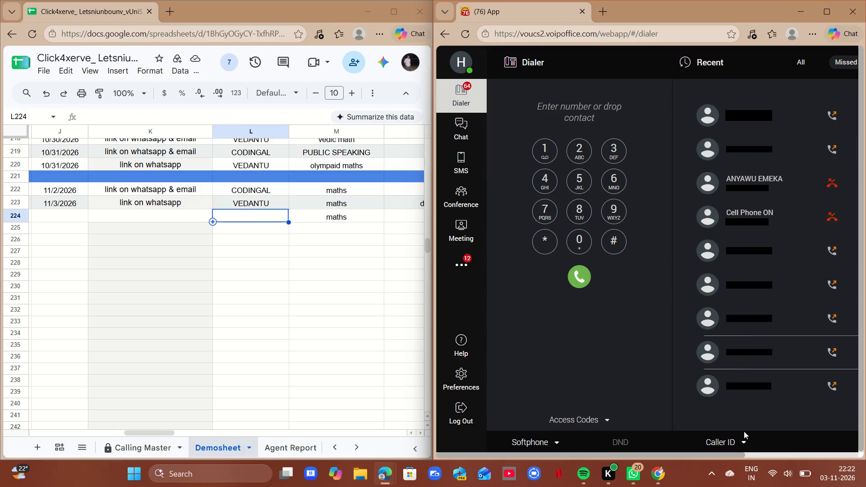
{"action": "left_click", "coordinate": [153, 446]}
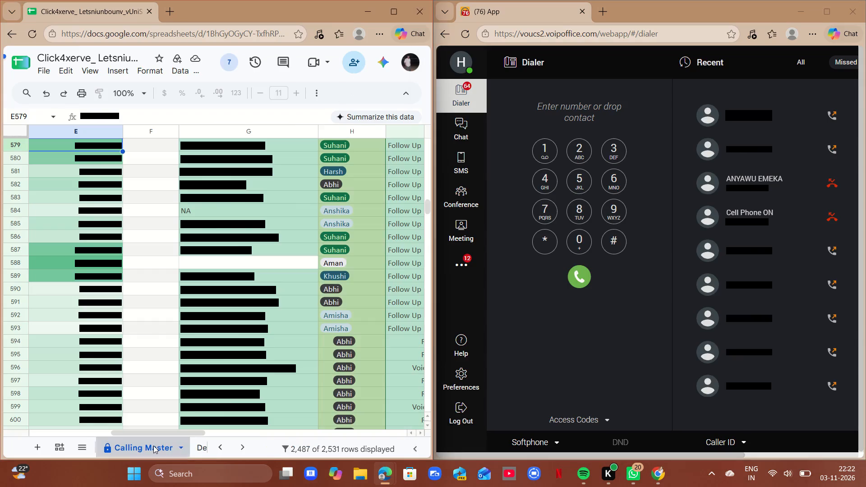
{"action": "key", "text": "ctrl+f"}
{"action": "key", "text": "ctrl+v"}
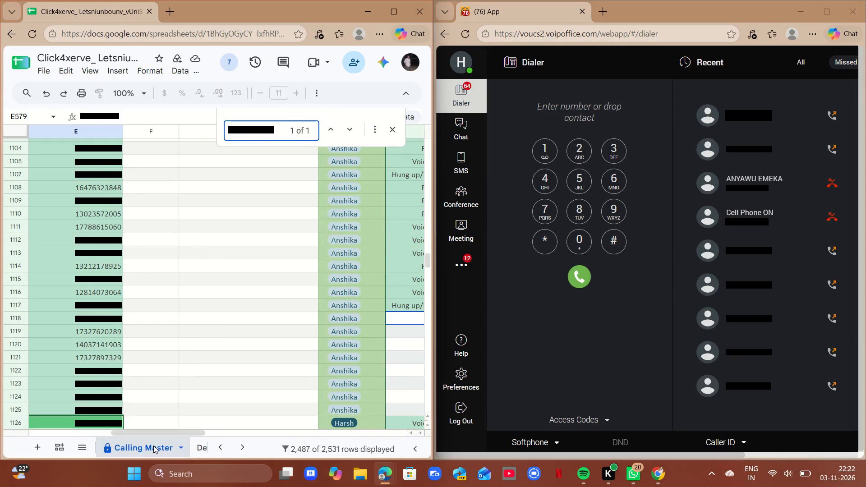
{"action": "scroll", "coordinate": [274, 380], "scroll_direction": "left", "scroll_amount": 3}
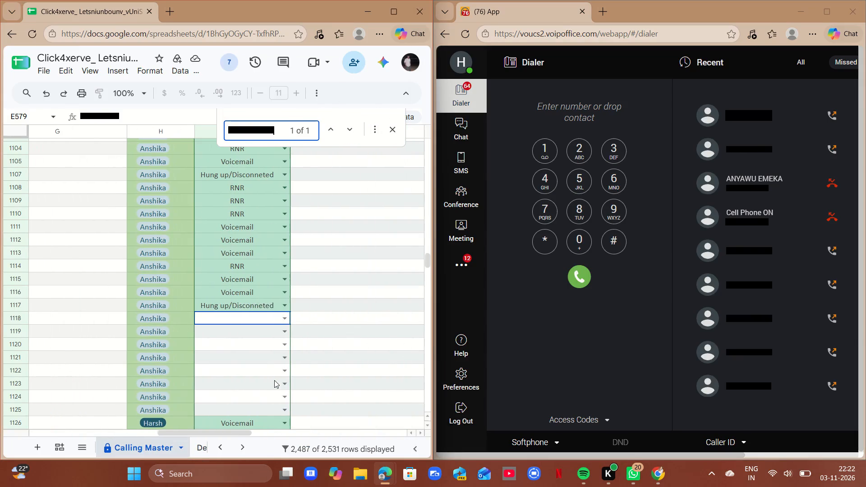
{"action": "left_click", "coordinate": [251, 423]}
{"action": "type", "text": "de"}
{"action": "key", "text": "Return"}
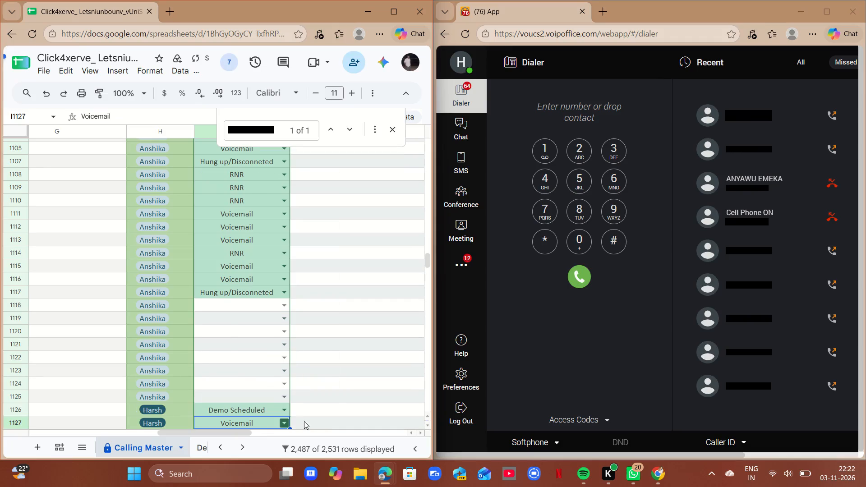
{"action": "left_click", "coordinate": [325, 404]}
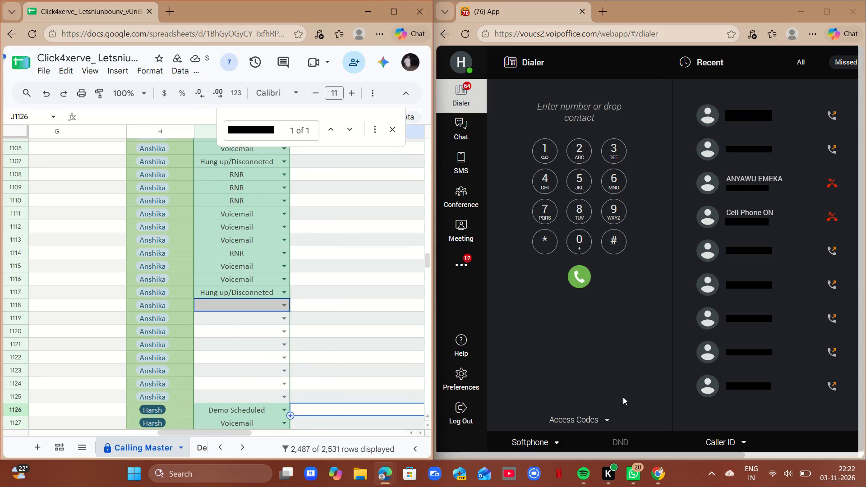
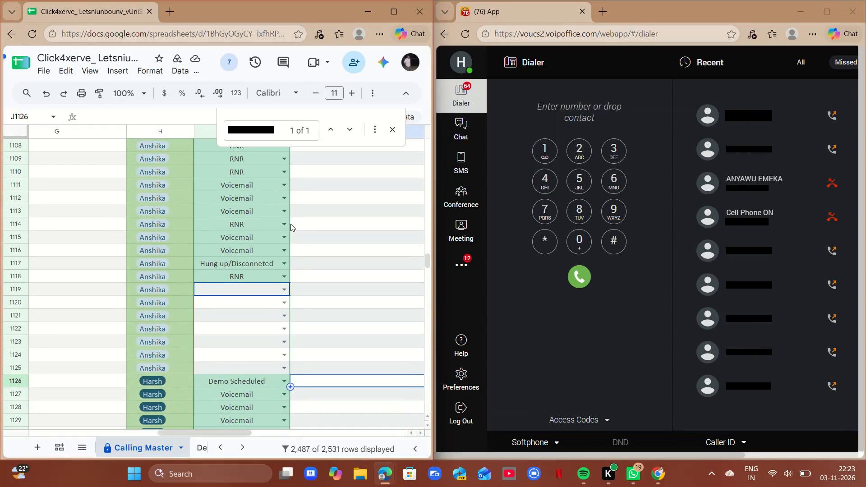
Copy the Demo Scheduled lead's phone number from cell E1126 of the Calling Master sheet.
{"action": "scroll", "coordinate": [176, 447], "scroll_direction": "right", "scroll_amount": 1}
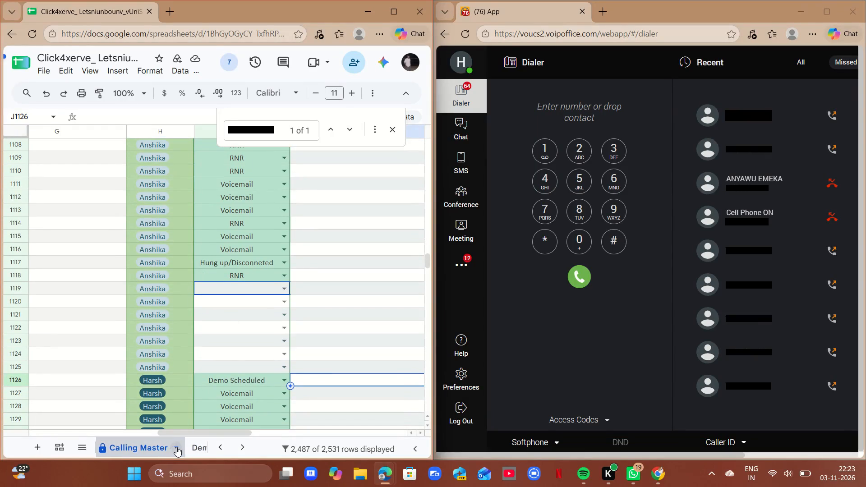
{"action": "scroll", "coordinate": [176, 447], "scroll_direction": "right", "scroll_amount": 1}
{"action": "scroll", "coordinate": [194, 391], "scroll_direction": "right", "scroll_amount": 3}
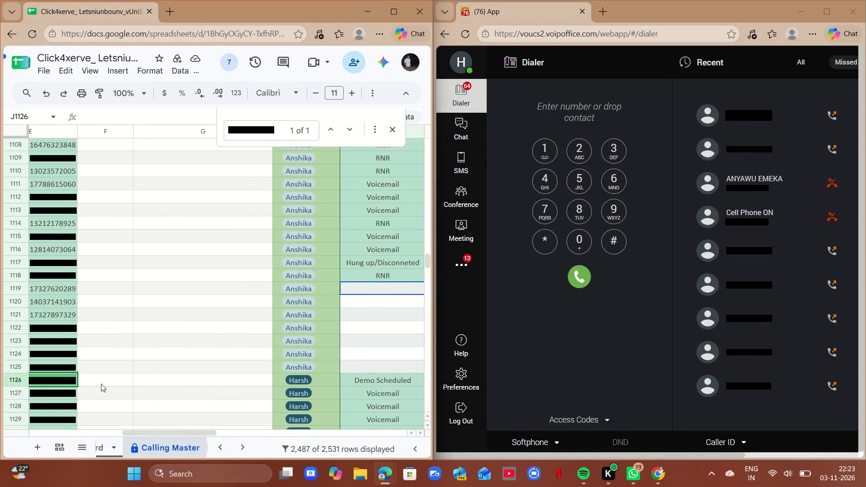
{"action": "left_click", "coordinate": [67, 381]}
{"action": "key", "text": "ctrl+c"}
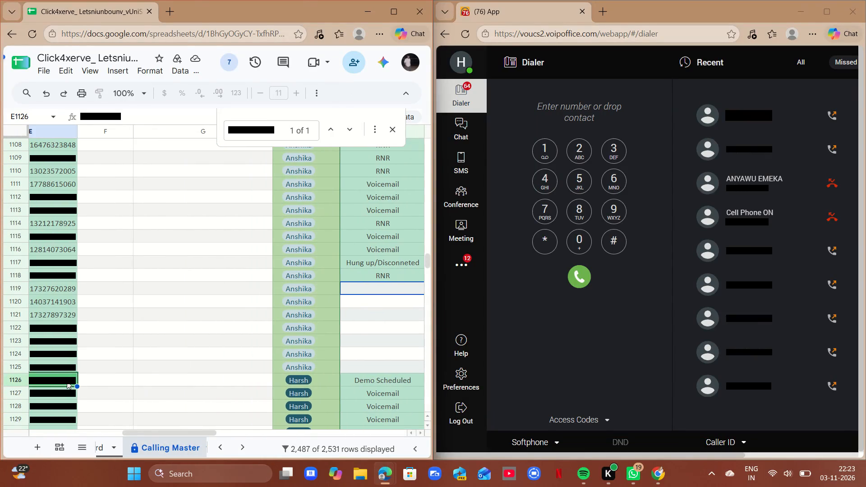
Open the Codingal Blackops page for booking a trial class in a new browser tab.
{"action": "left_click", "coordinate": [169, 14]}
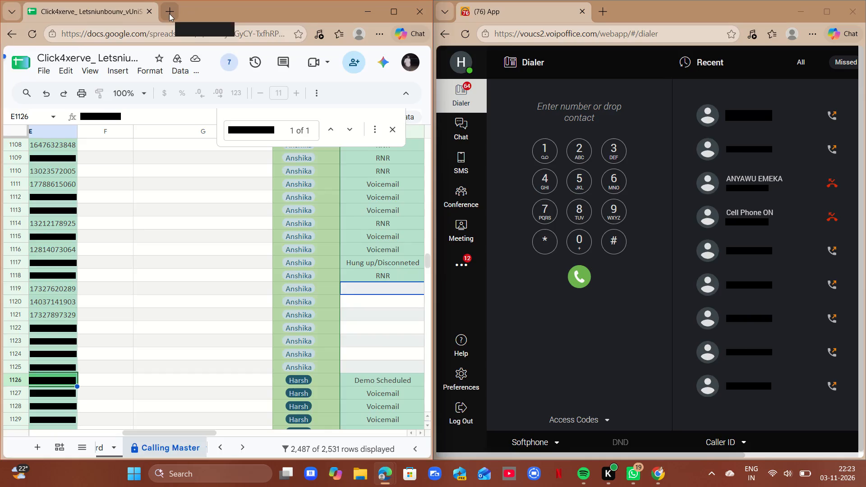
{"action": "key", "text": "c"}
{"action": "key", "text": "Return"}
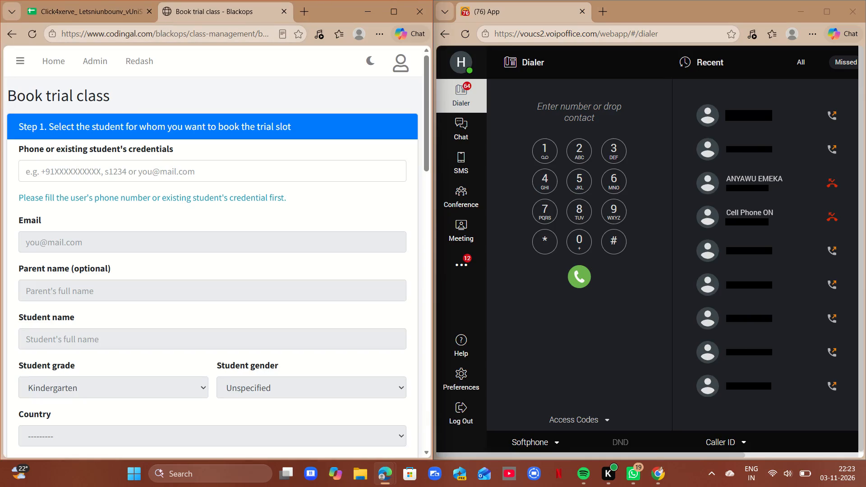
Look up the lead's phone number with the +1 prefix in the student credentials field of the trial class booking form.
{"action": "left_click", "coordinate": [45, 165]}
{"action": "key", "text": "shift+plus"}
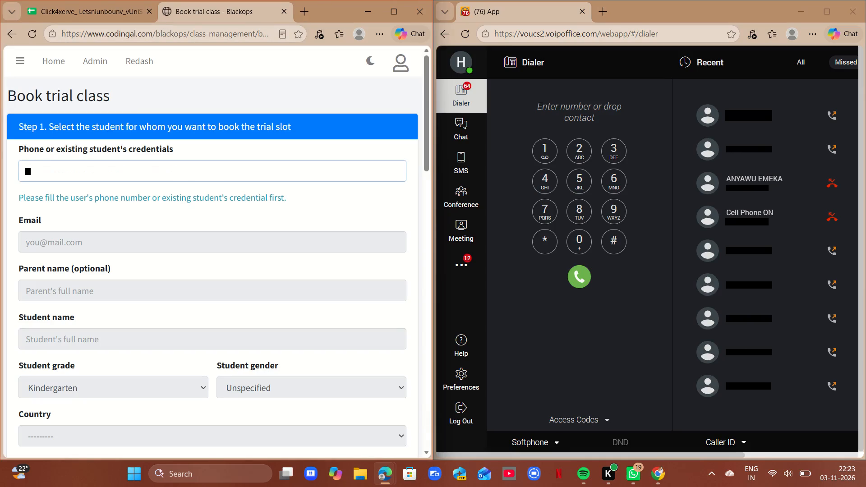
{"action": "key", "text": "1"}
{"action": "key", "text": "ctrl+v"}
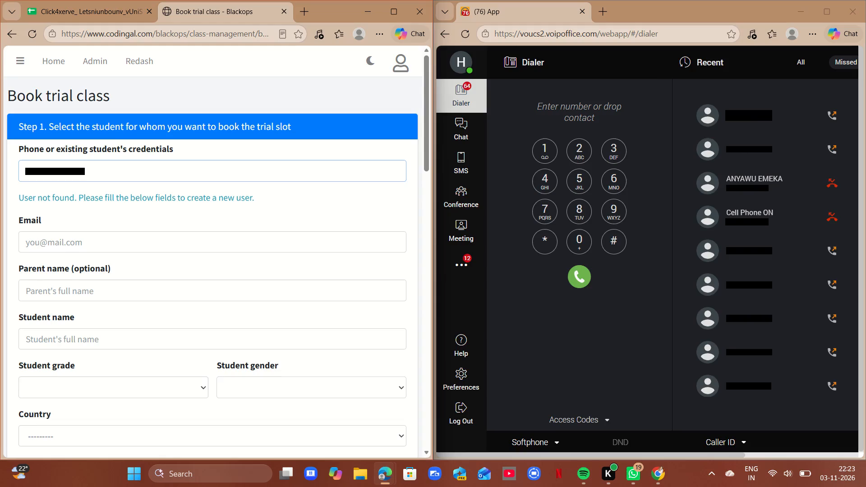
{"action": "left_click", "coordinate": [52, 245]}
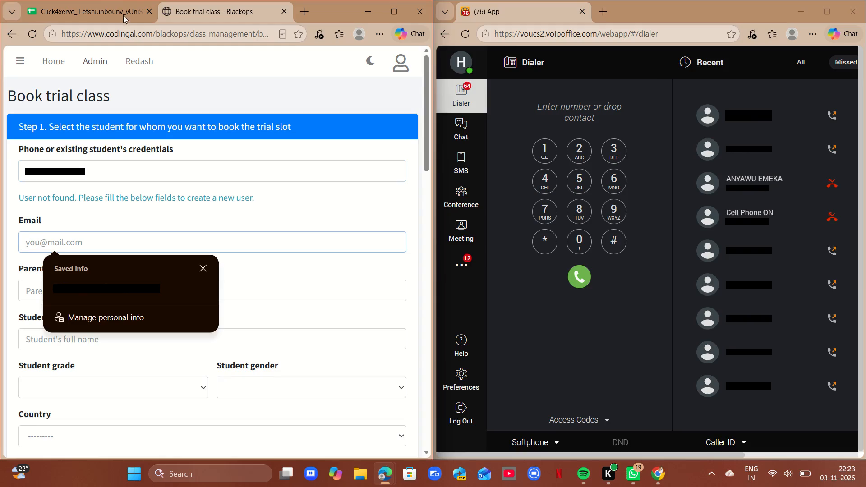
Paste the lead's phone number into cell C224 of the Demosheet, beside the name ola.
{"action": "left_click", "coordinate": [93, 10]}
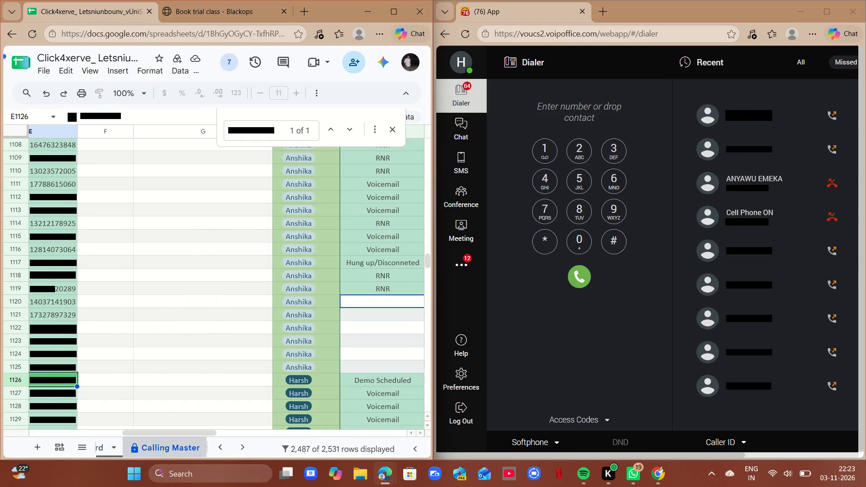
{"action": "scroll", "coordinate": [173, 447], "scroll_direction": "left", "scroll_amount": 1}
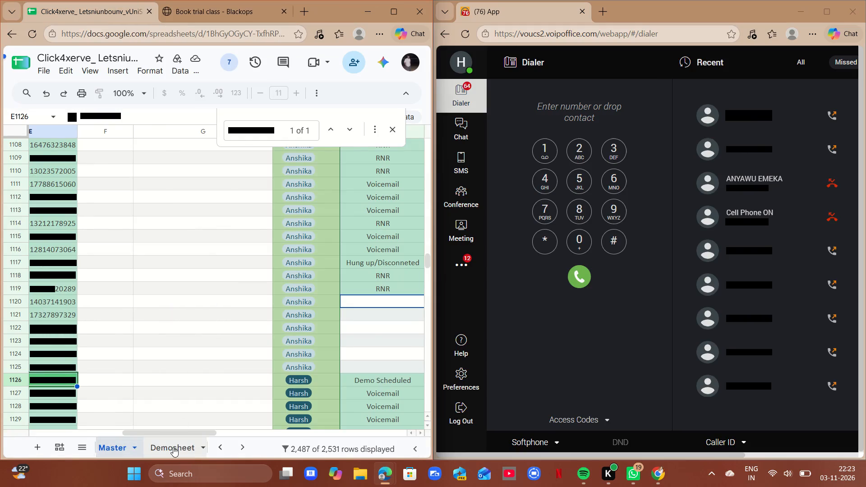
{"action": "left_click", "coordinate": [173, 447]}
{"action": "scroll", "coordinate": [196, 233], "scroll_direction": "right", "scroll_amount": 7}
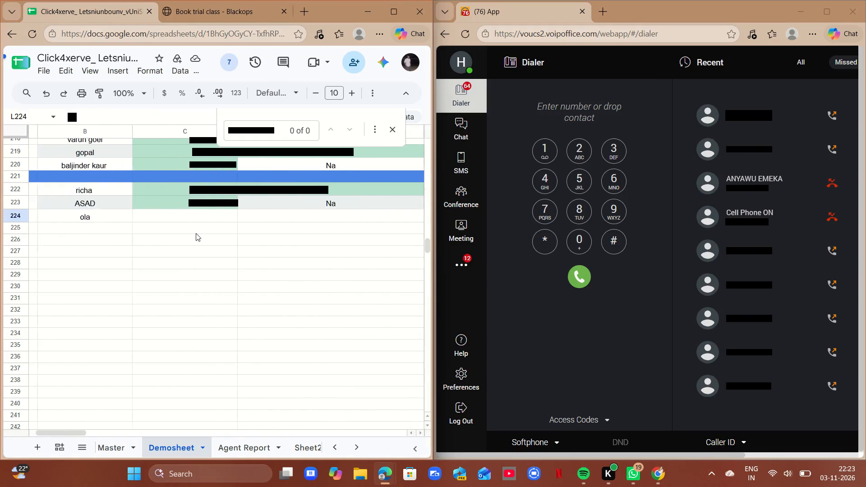
{"action": "scroll", "coordinate": [196, 233], "scroll_direction": "right", "scroll_amount": 2}
{"action": "left_click", "coordinate": [249, 212]}
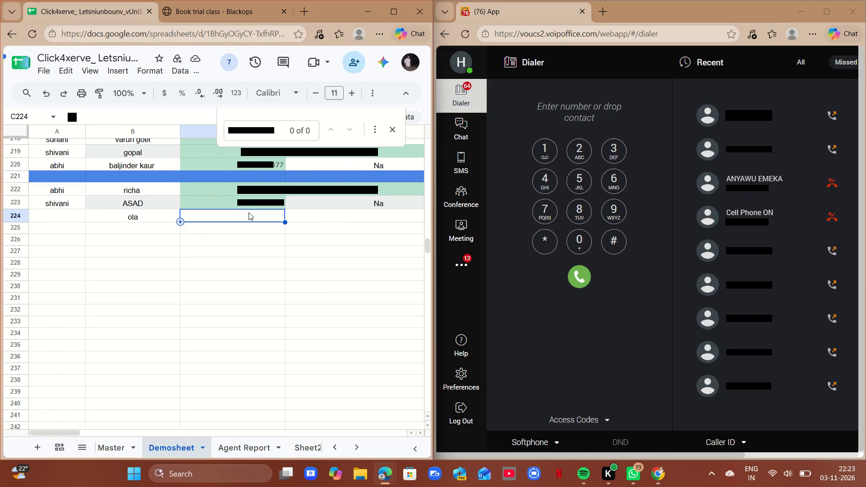
{"action": "key", "text": "ctrl+v"}
Enter harsh as the agent in cell A224 of the same row.
{"action": "left_click", "coordinate": [73, 217]}
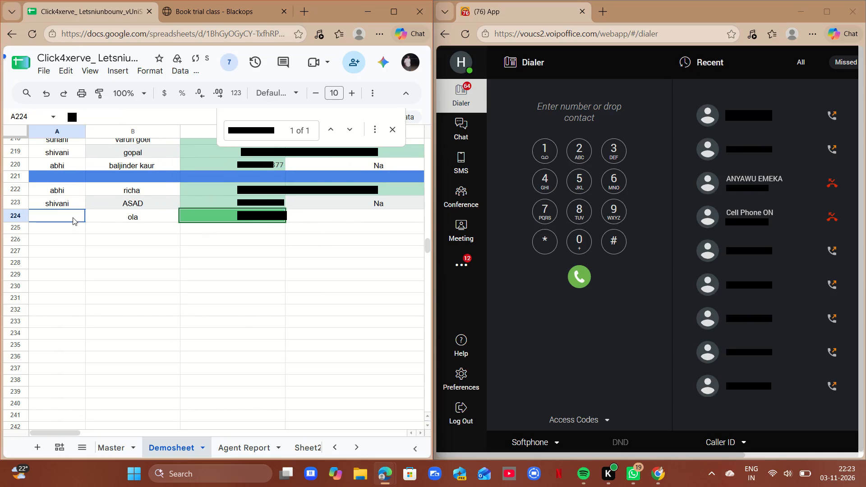
{"action": "key", "text": "h"}
{"action": "key", "text": "a"}
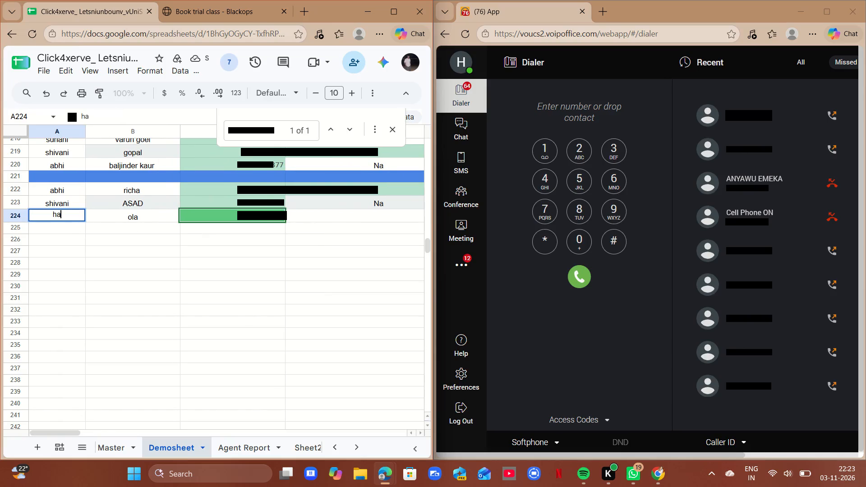
{"action": "type", "text": "rs"}
{"action": "key", "text": "h"}
{"action": "left_click", "coordinate": [317, 215]}
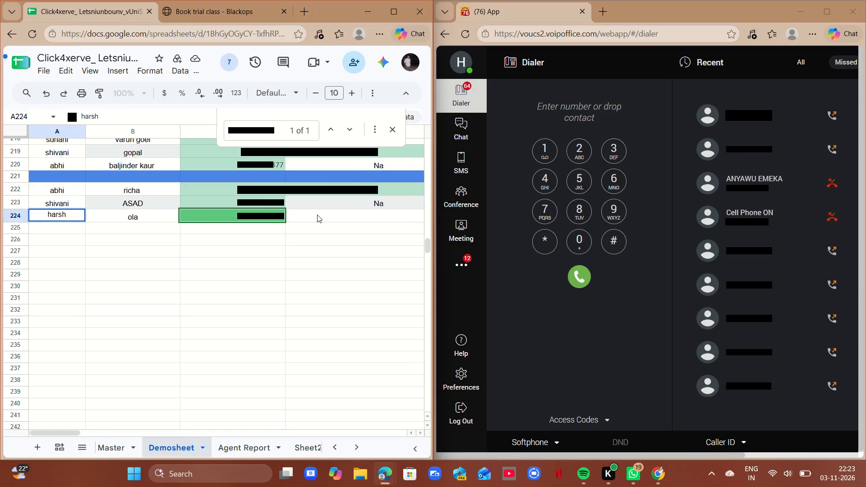
Dismiss the spreadsheet search and enter CODINGAL as the company in cell L224.
{"action": "scroll", "coordinate": [317, 215], "scroll_direction": "left", "scroll_amount": 7}
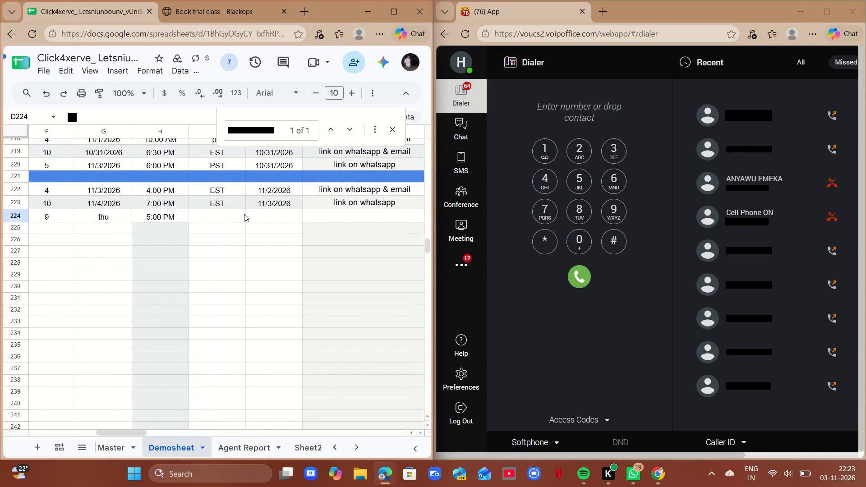
{"action": "left_click", "coordinate": [226, 214]}
{"action": "left_click", "coordinate": [390, 133]}
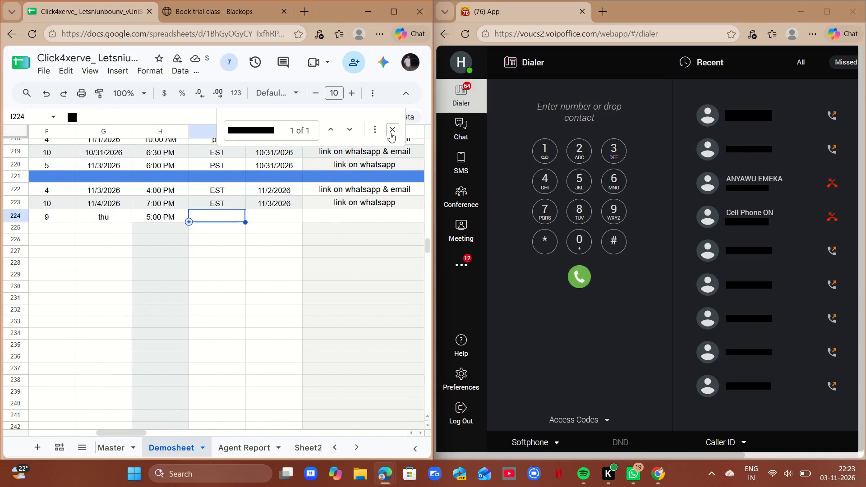
{"action": "scroll", "coordinate": [301, 227], "scroll_direction": "left", "scroll_amount": 5}
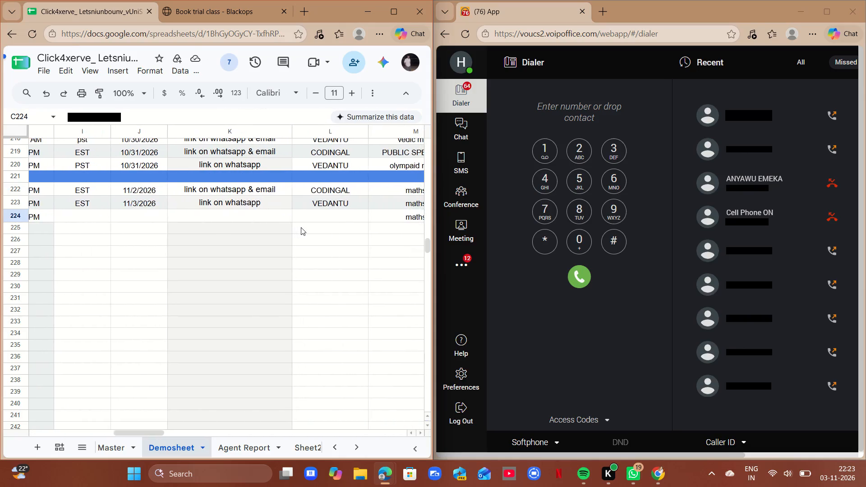
{"action": "scroll", "coordinate": [301, 227], "scroll_direction": "left", "scroll_amount": 1}
{"action": "left_click", "coordinate": [232, 218]}
{"action": "key", "text": "c"}
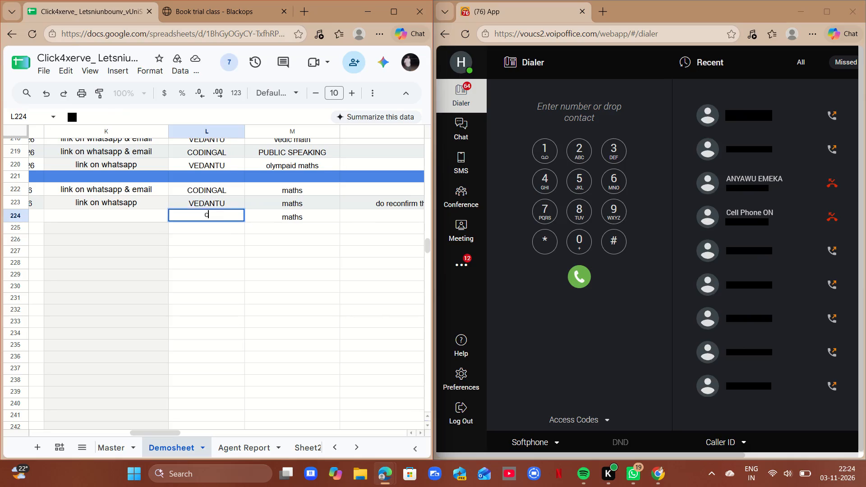
{"action": "key", "text": "Return"}
Set the status in cell P224 to Uniq in Codingal.
{"action": "scroll", "coordinate": [326, 221], "scroll_direction": "left", "scroll_amount": 1}
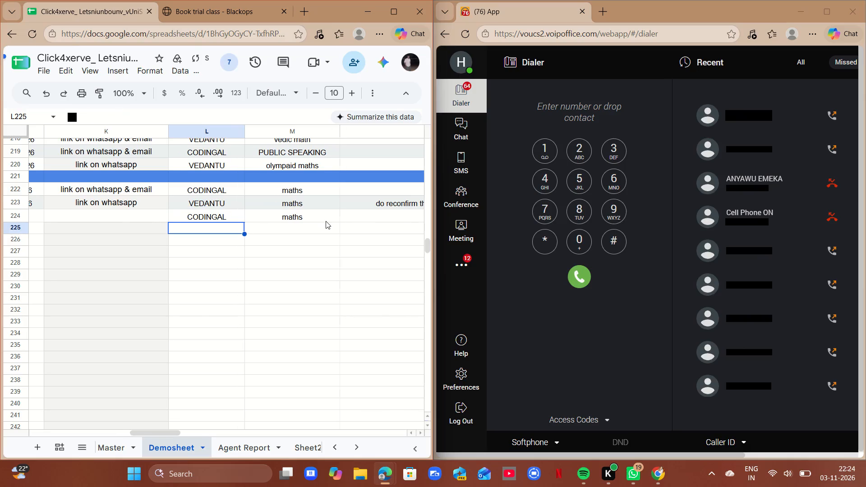
{"action": "scroll", "coordinate": [326, 221], "scroll_direction": "left", "scroll_amount": 4}
{"action": "left_click", "coordinate": [339, 214]}
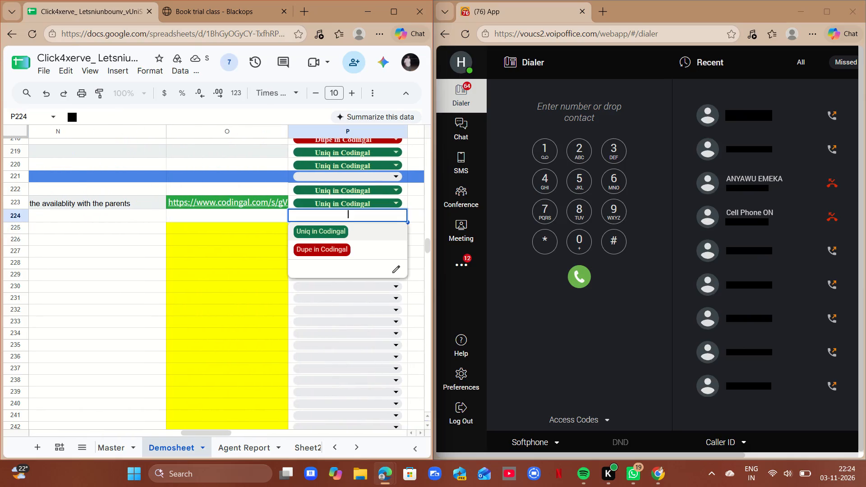
{"action": "left_click", "coordinate": [321, 234]}
{"action": "scroll", "coordinate": [321, 234], "scroll_direction": "right", "scroll_amount": 6}
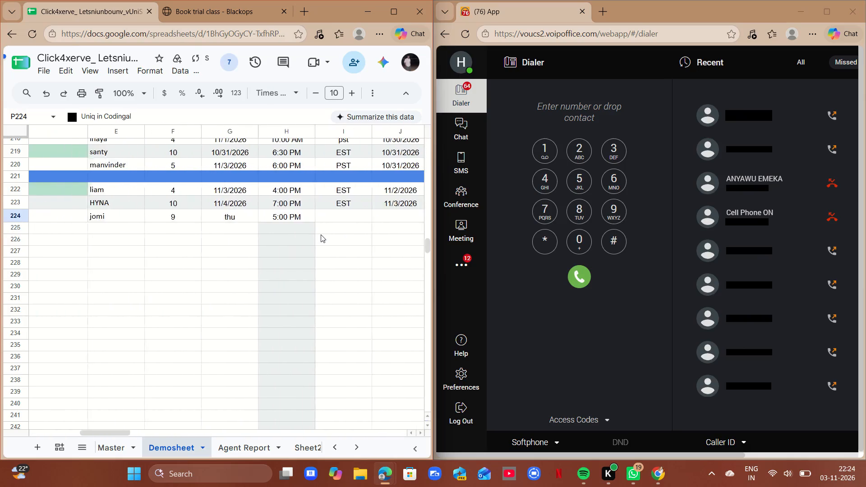
{"action": "scroll", "coordinate": [321, 234], "scroll_direction": "right", "scroll_amount": 4}
{"action": "left_click", "coordinate": [232, 9]}
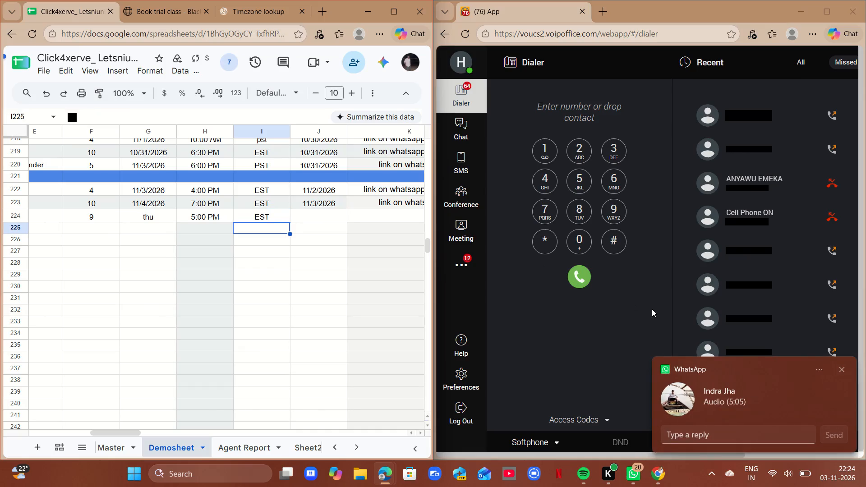
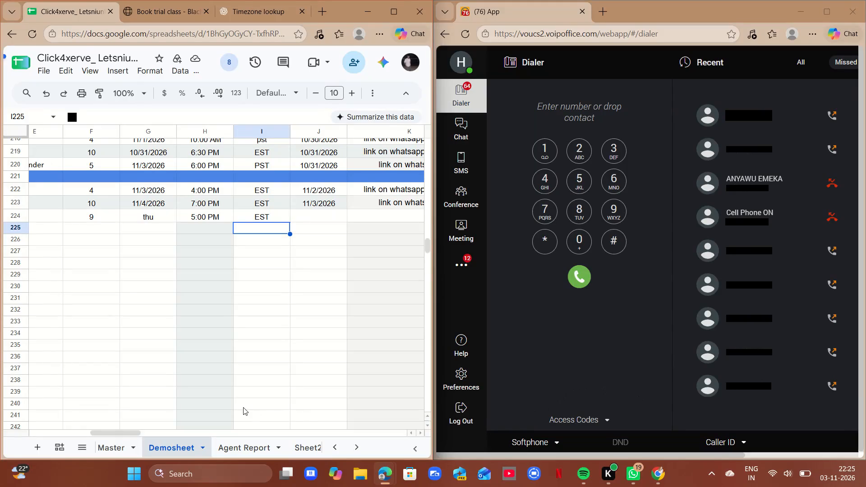
Look through the Calling Master sheet's lead rows from 1126 onward, examining the agent assignments and call statuses.
{"action": "left_click", "coordinate": [121, 450]}
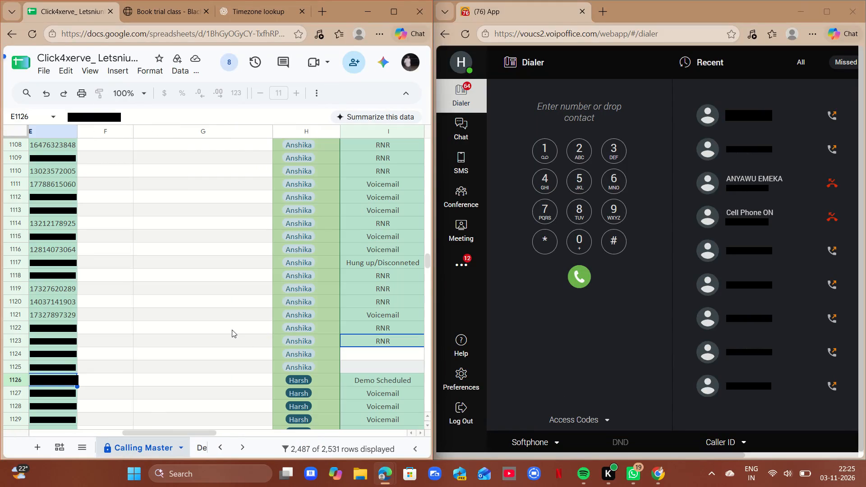
{"action": "scroll", "coordinate": [232, 330], "scroll_direction": "down", "scroll_amount": 7}
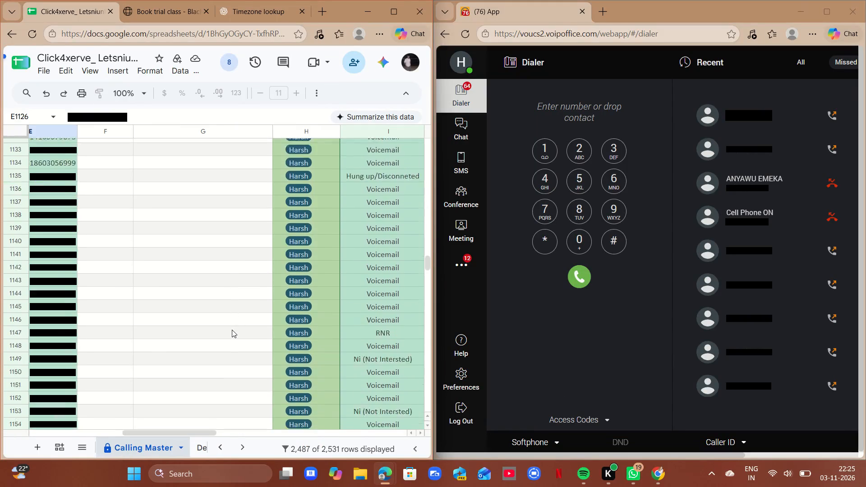
{"action": "scroll", "coordinate": [232, 330], "scroll_direction": "down", "scroll_amount": 1}
{"action": "scroll", "coordinate": [232, 330], "scroll_direction": "up", "scroll_amount": 2}
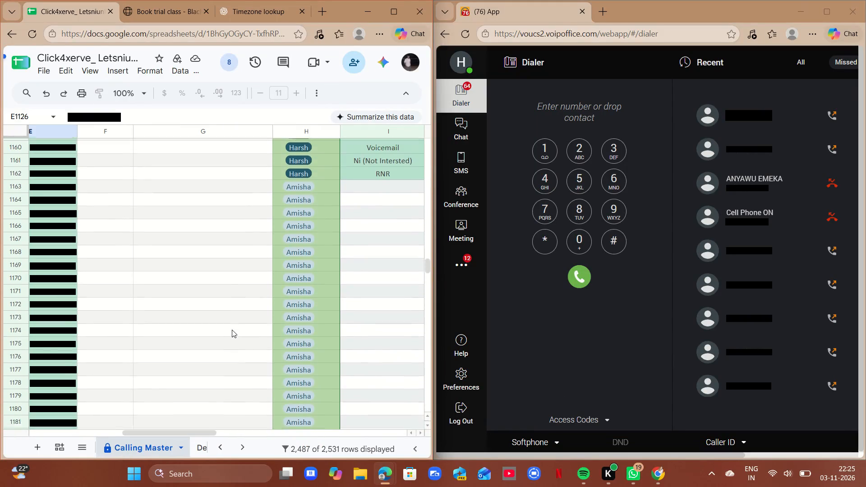
{"action": "scroll", "coordinate": [232, 330], "scroll_direction": "up", "scroll_amount": 2}
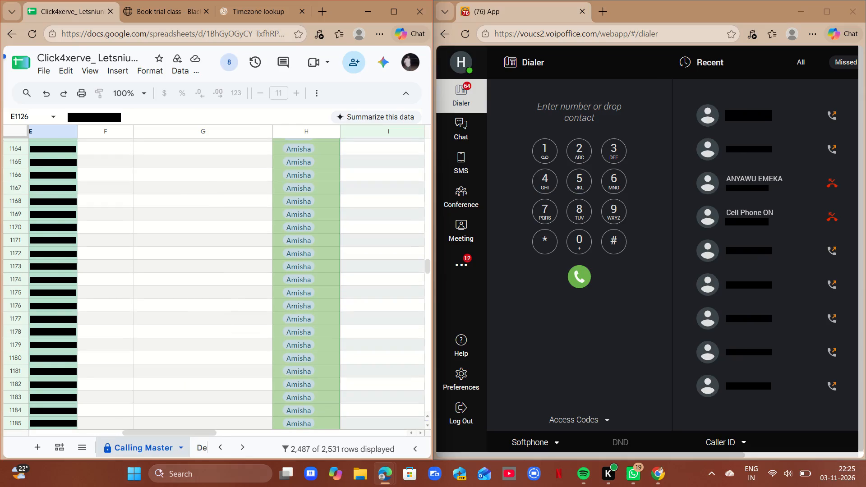
{"action": "scroll", "coordinate": [184, 454], "scroll_direction": "left", "scroll_amount": 1}
Return to the Demosheet and review the lead's name and phone number columns in row 224.
{"action": "left_click", "coordinate": [184, 454]}
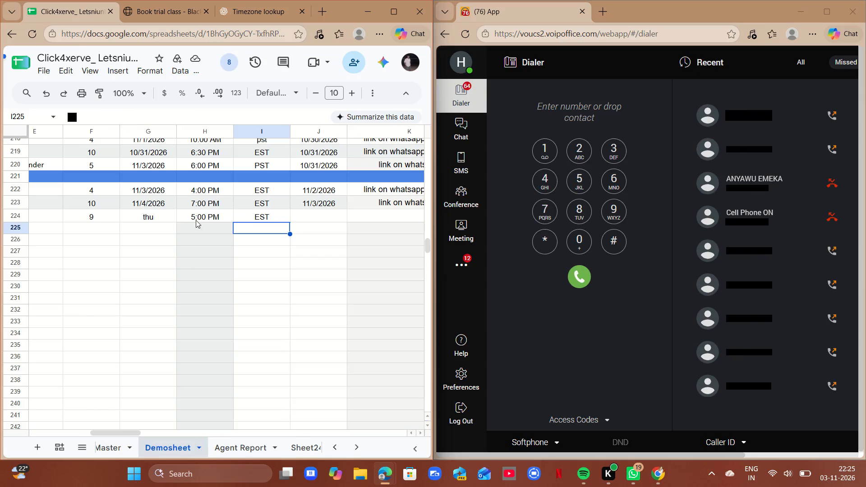
{"action": "scroll", "coordinate": [147, 215], "scroll_direction": "right", "scroll_amount": 7}
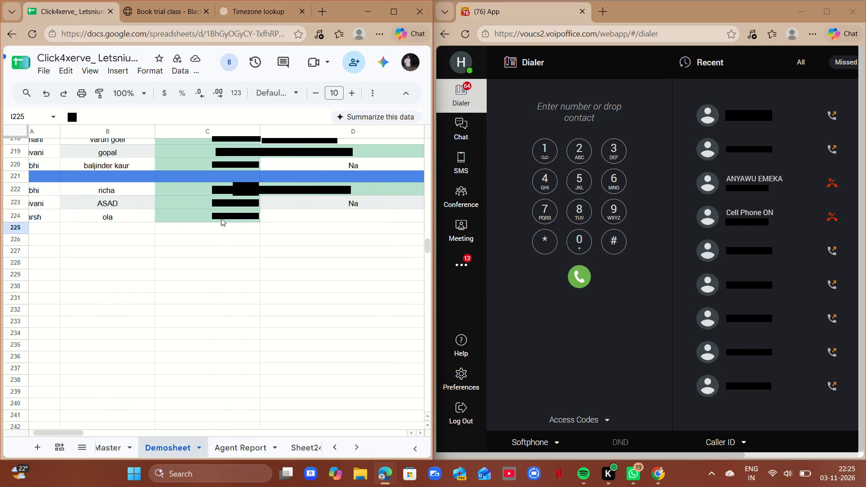
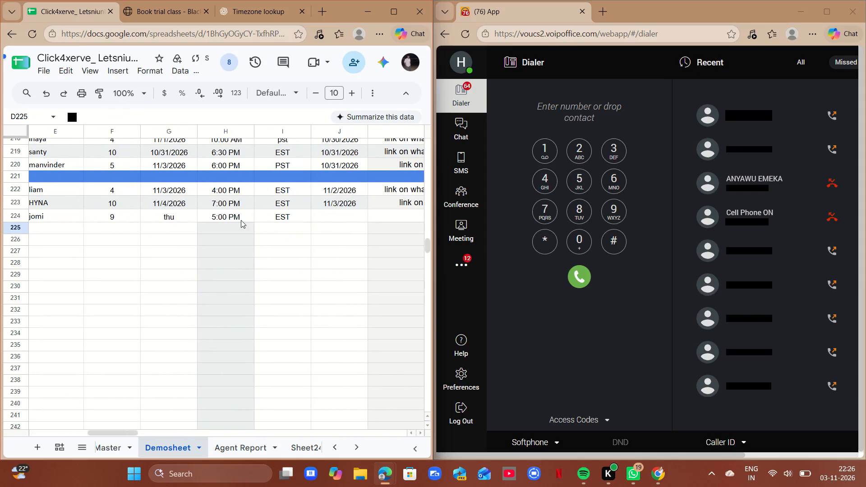
Replace the demo date in row 224 of the Demosheet with 11/5/2026, reusing the date format from row 223.
{"action": "left_click", "coordinate": [185, 208]}
{"action": "key", "text": "ctrl+c"}
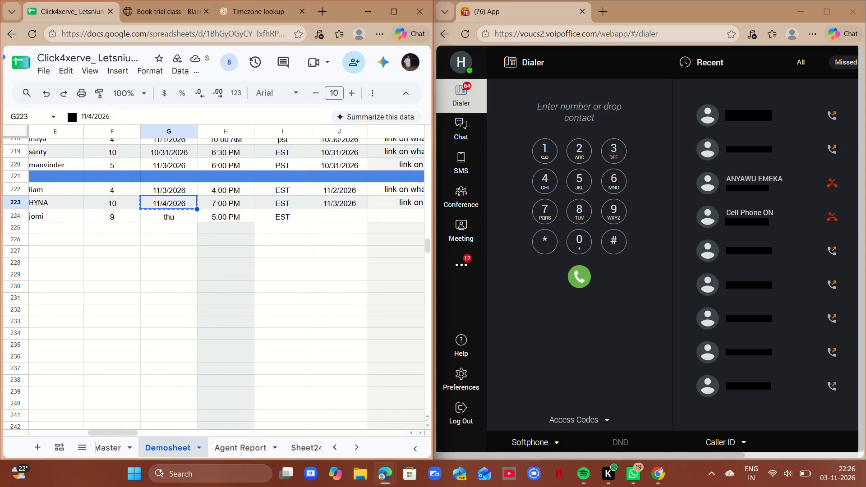
{"action": "left_click", "coordinate": [162, 220]}
{"action": "key", "text": "ctrl+v"}
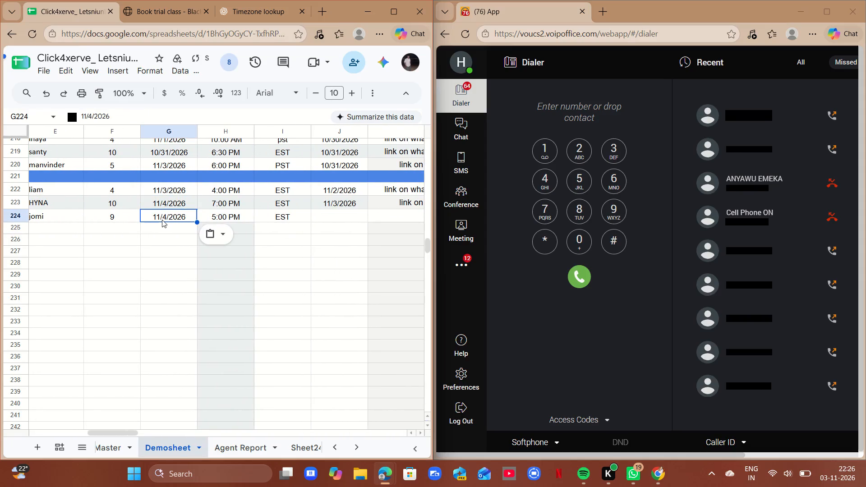
{"action": "double_click", "coordinate": [162, 220]}
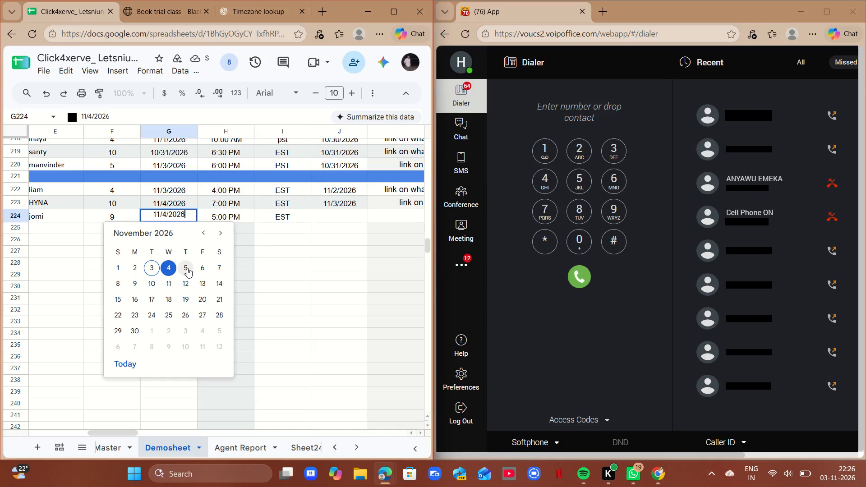
{"action": "left_click", "coordinate": [187, 268]}
Fill in column J of row 224 with 11/3/2026, copied from row 223.
{"action": "scroll", "coordinate": [269, 245], "scroll_direction": "left", "scroll_amount": 2}
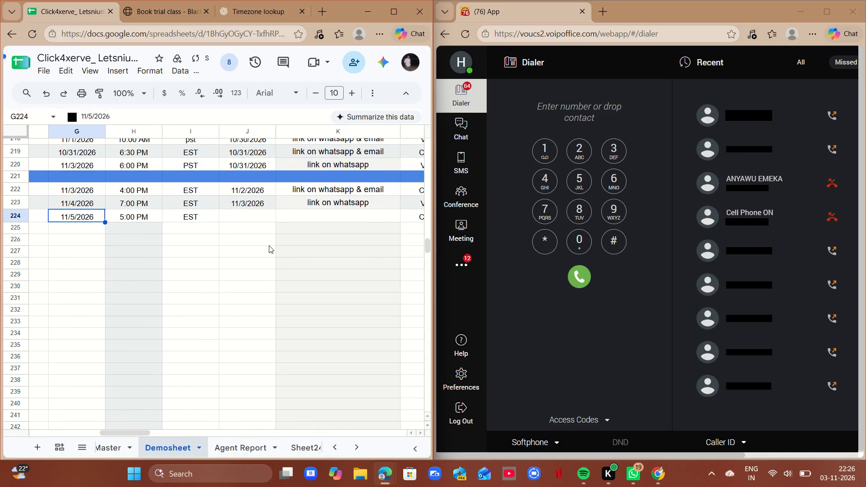
{"action": "left_click", "coordinate": [253, 202]}
{"action": "key", "text": "ctrl+c"}
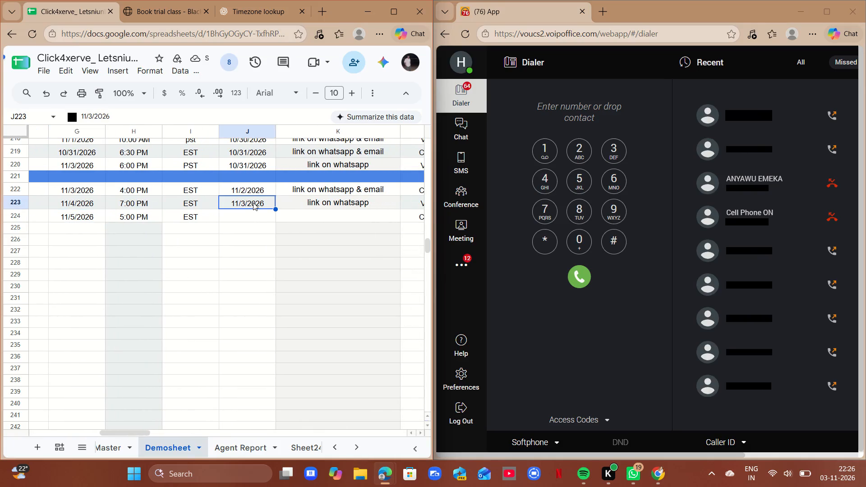
{"action": "left_click", "coordinate": [222, 216]}
{"action": "key", "text": "ctrl+v"}
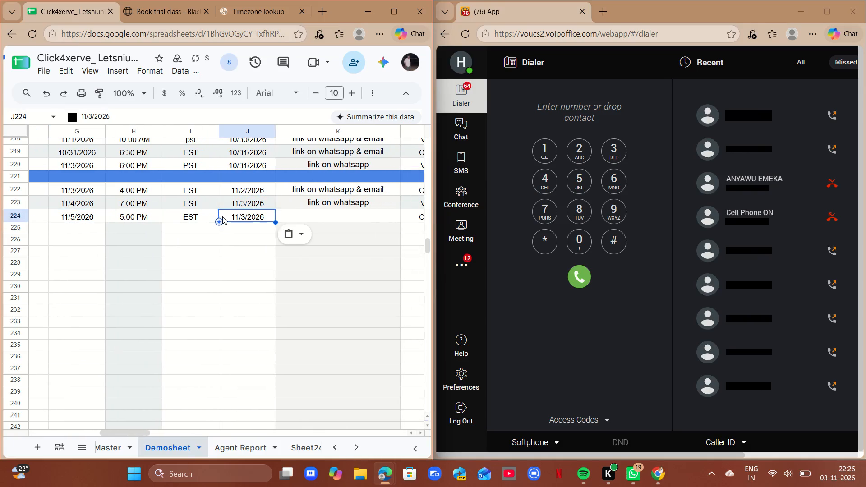
Copy the "link on whatsapp & email" entry from row 222 into column K of row 224.
{"action": "scroll", "coordinate": [222, 216], "scroll_direction": "left", "scroll_amount": 1}
{"action": "left_click", "coordinate": [253, 191]}
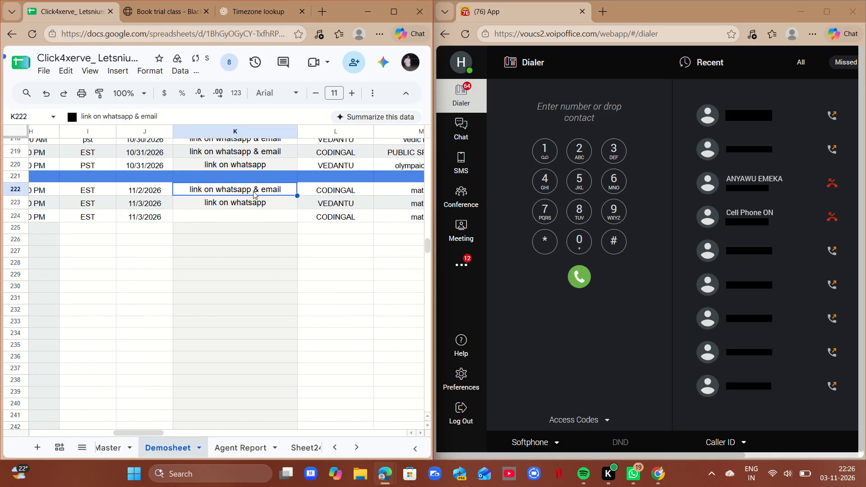
{"action": "key", "text": "ctrl+c"}
{"action": "left_click", "coordinate": [211, 210]}
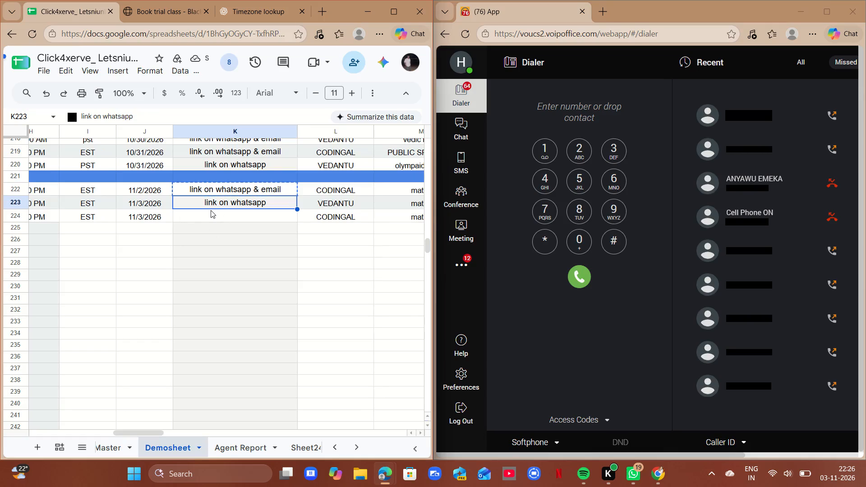
{"action": "left_click", "coordinate": [202, 217]}
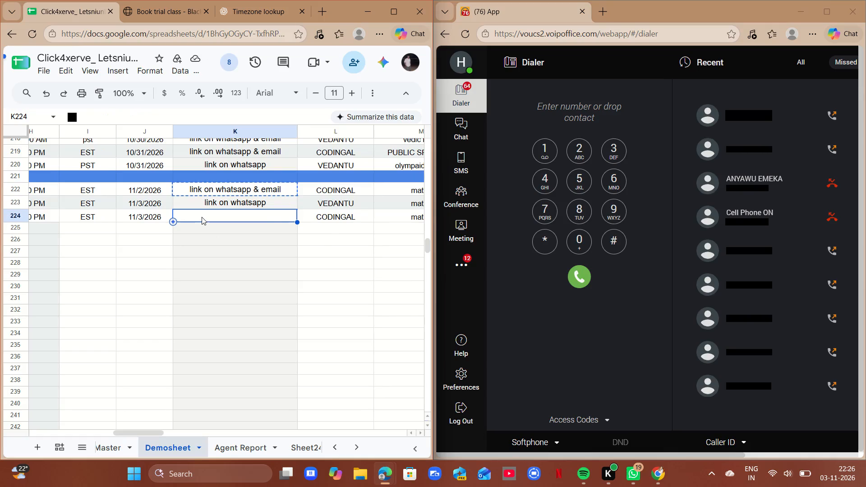
{"action": "key", "text": "ctrl+v"}
Copy the lead's email from row 224 into the trial class form's Email field and enter ola as parent name.
{"action": "scroll", "coordinate": [202, 217], "scroll_direction": "left", "scroll_amount": 5}
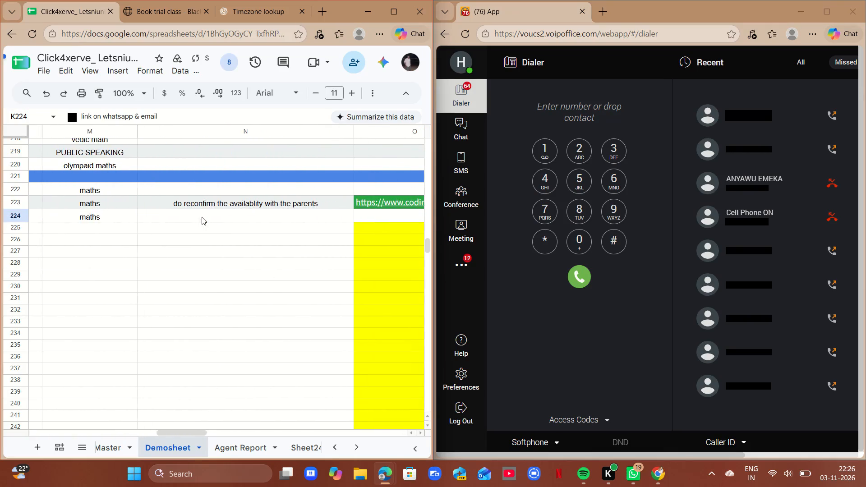
{"action": "scroll", "coordinate": [202, 217], "scroll_direction": "left", "scroll_amount": 2}
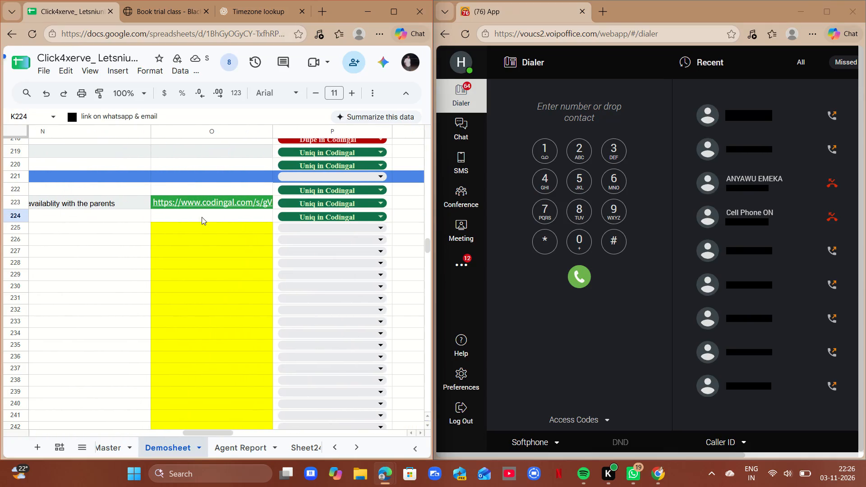
{"action": "scroll", "coordinate": [202, 217], "scroll_direction": "right", "scroll_amount": 4}
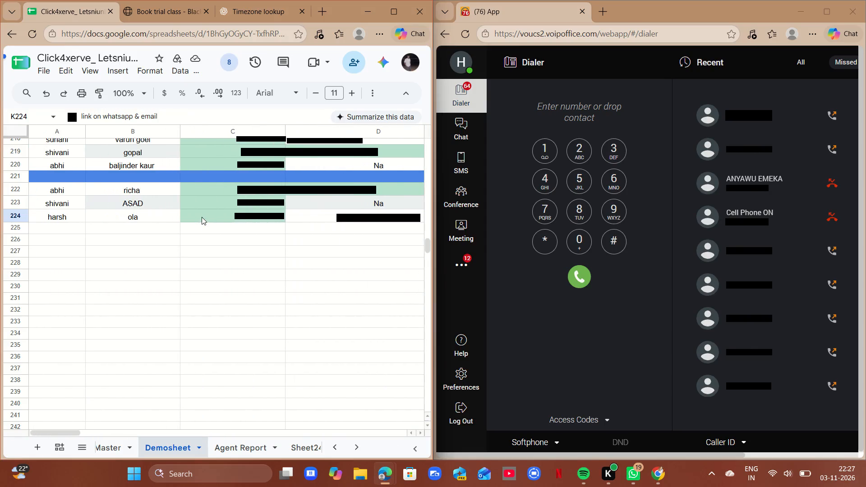
{"action": "scroll", "coordinate": [202, 217], "scroll_direction": "right", "scroll_amount": 2}
{"action": "left_click", "coordinate": [235, 214]}
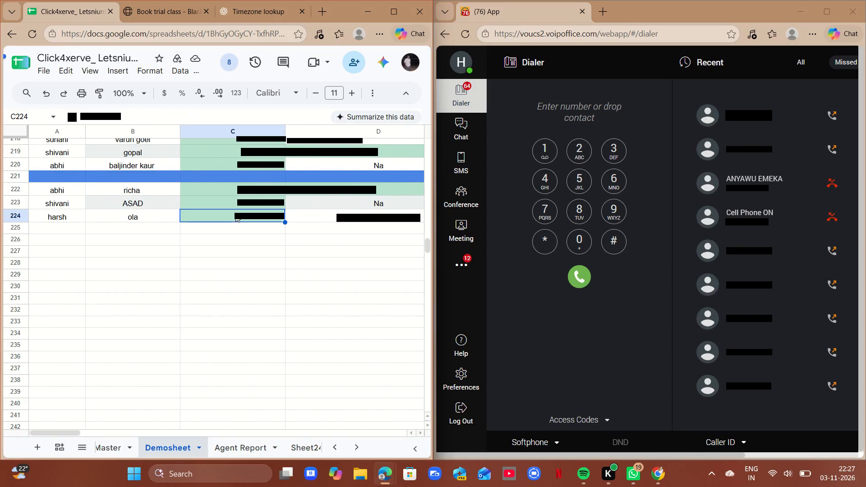
{"action": "left_click", "coordinate": [326, 218]}
{"action": "key", "text": "ctrl+c"}
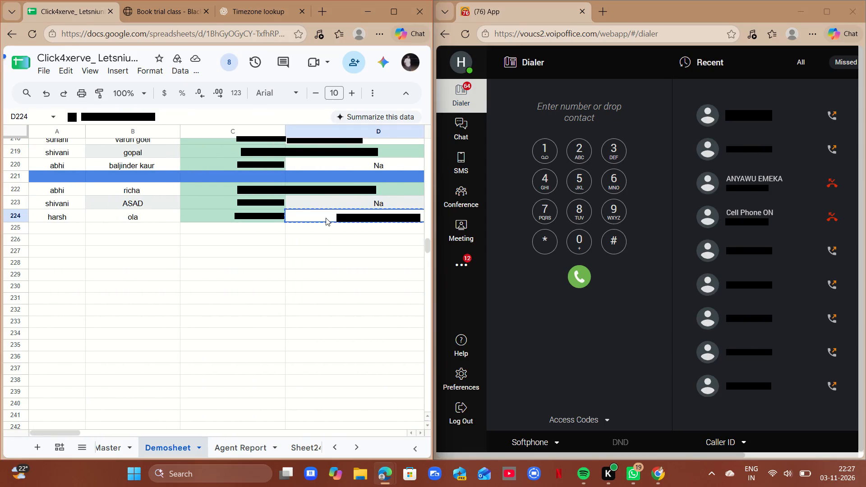
{"action": "left_click", "coordinate": [175, 9]}
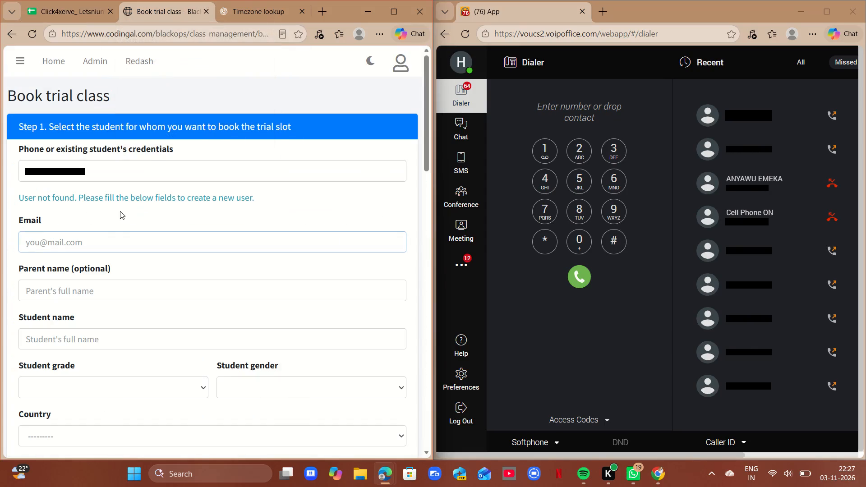
{"action": "left_click", "coordinate": [86, 243]}
{"action": "key", "text": "ctrl+v"}
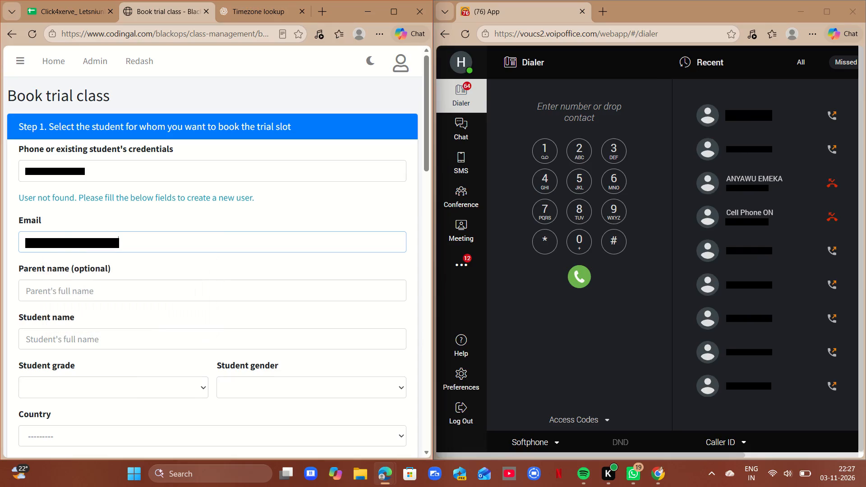
{"action": "left_click", "coordinate": [69, 290]}
{"action": "type", "text": "ola"}
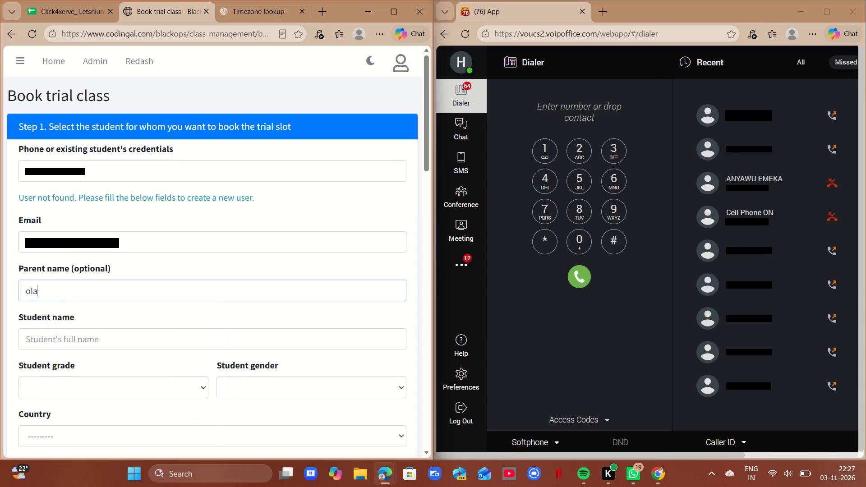
Return to the Demosheet and change the student name in row 224 to tommy.
{"action": "left_click", "coordinate": [47, 342]}
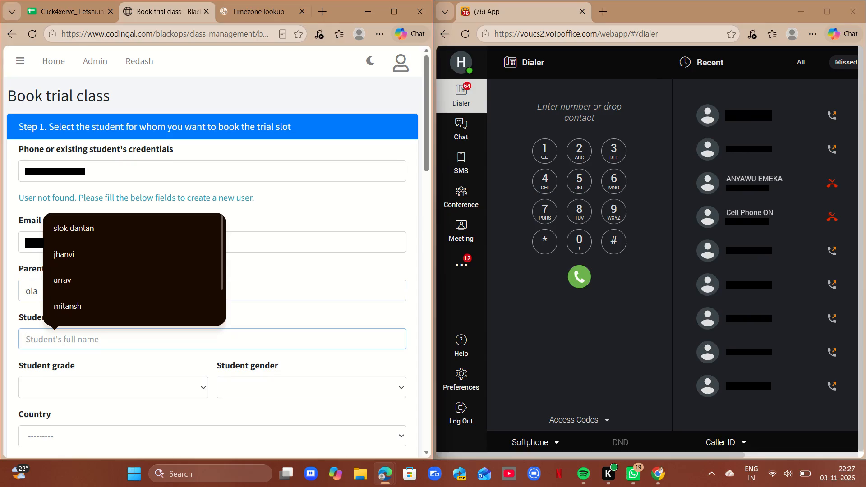
{"action": "left_click", "coordinate": [84, 9]}
{"action": "scroll", "coordinate": [273, 227], "scroll_direction": "left", "scroll_amount": 4}
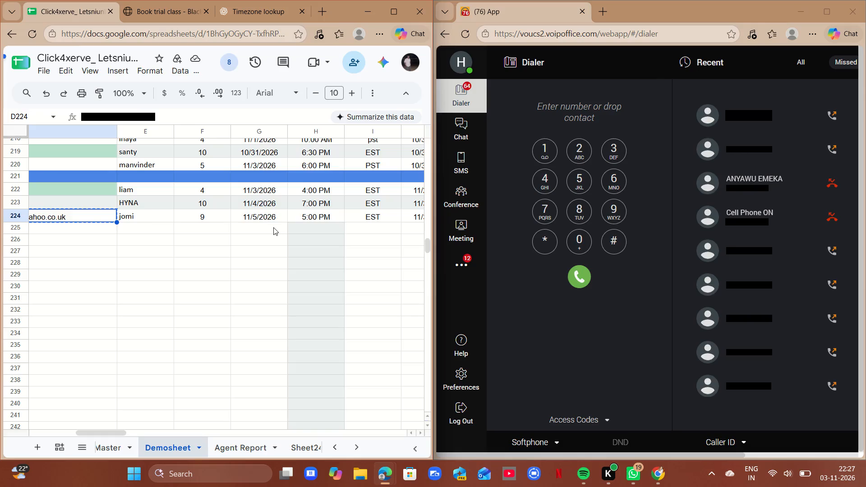
{"action": "left_click", "coordinate": [151, 215]}
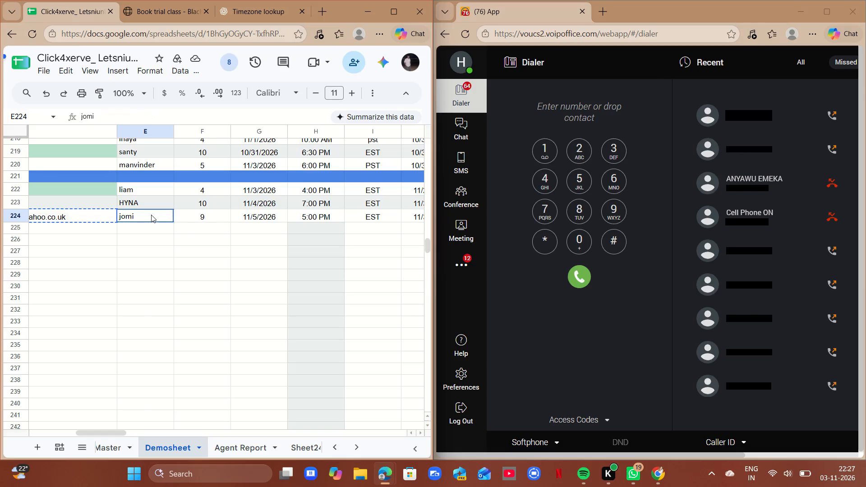
{"action": "key", "text": "BackSpace"}
{"action": "type", "text": "tommy"}
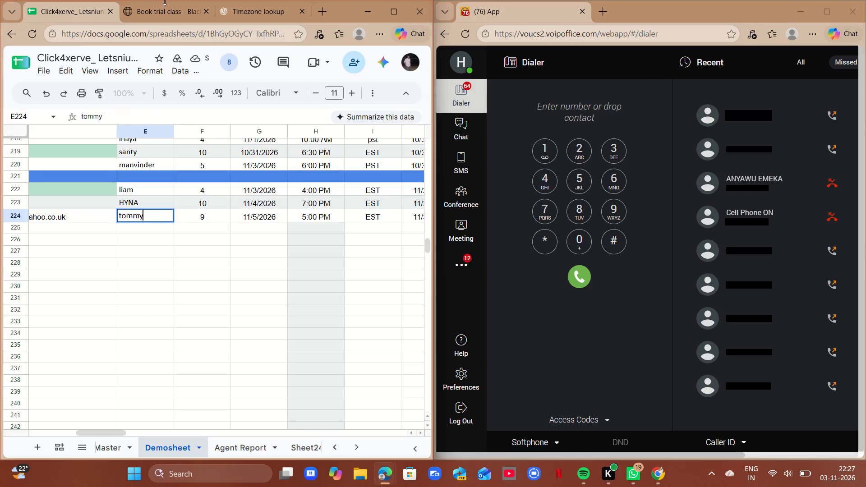
In the trial class form, fill in the student details: name tommy, Grade 9, gender Male.
{"action": "left_click", "coordinate": [168, 15]}
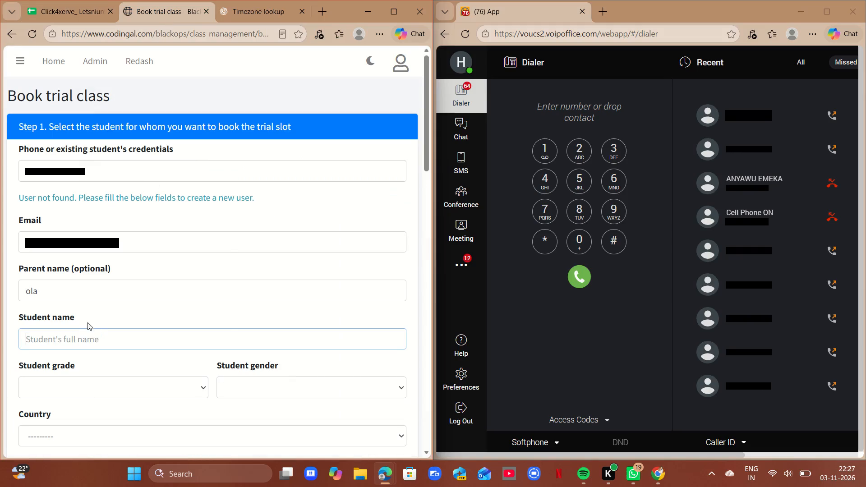
{"action": "left_click", "coordinate": [80, 334]}
{"action": "type", "text": "tommy"}
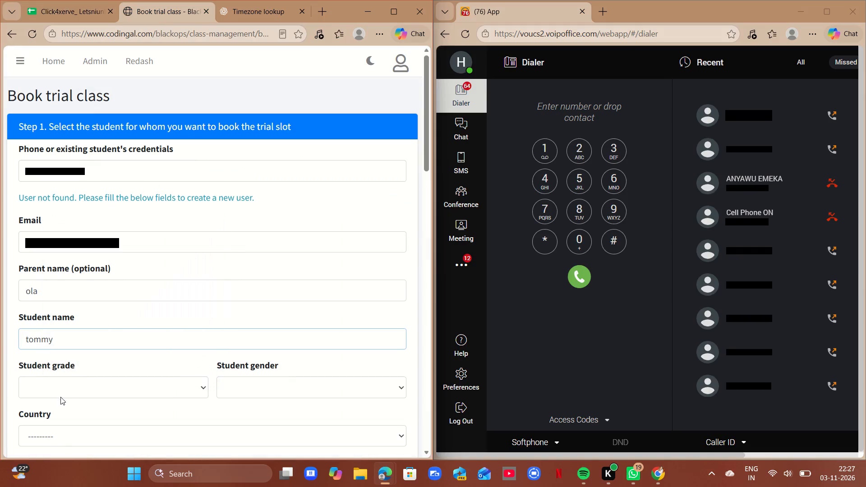
{"action": "left_click", "coordinate": [68, 389]}
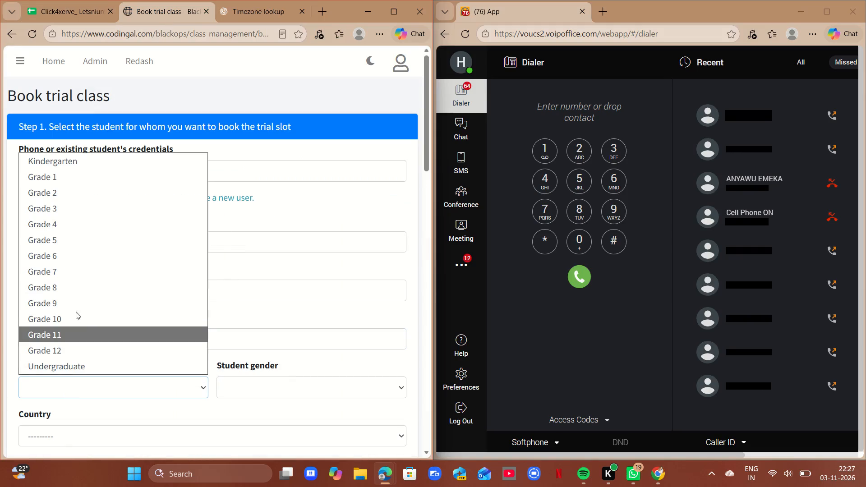
{"action": "left_click", "coordinate": [77, 302]}
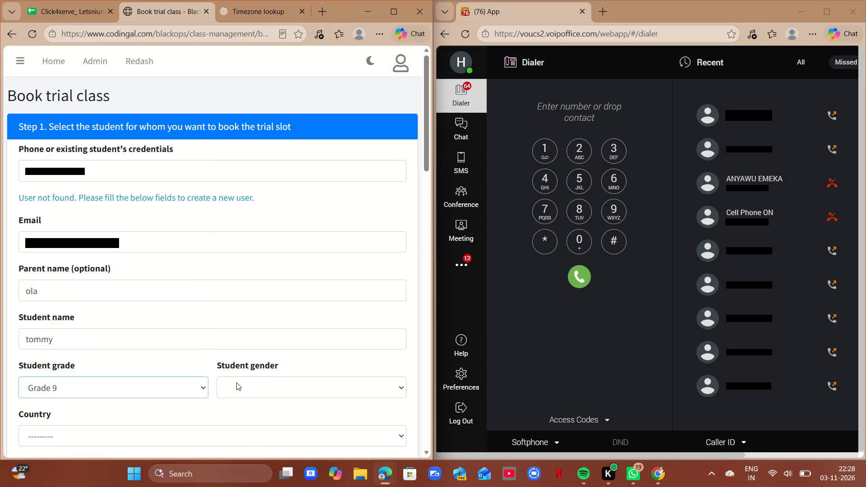
{"action": "left_click", "coordinate": [236, 382]}
{"action": "left_click", "coordinate": [248, 427]}
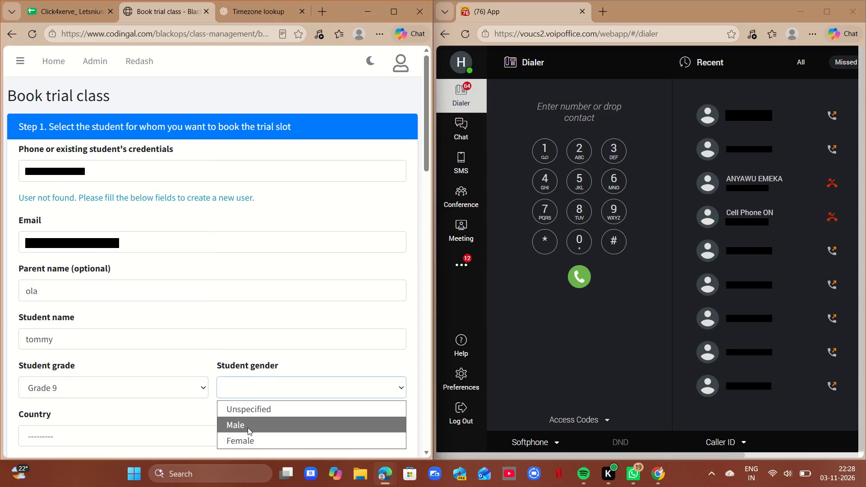
Set the student's country to United States of America and the timezone to EST5EDT.
{"action": "scroll", "coordinate": [248, 427], "scroll_direction": "down", "scroll_amount": 3}
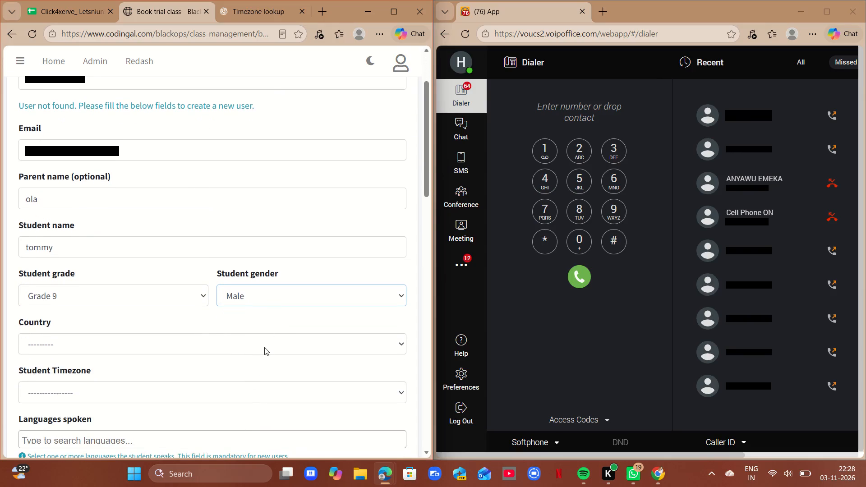
{"action": "left_click", "coordinate": [264, 347]}
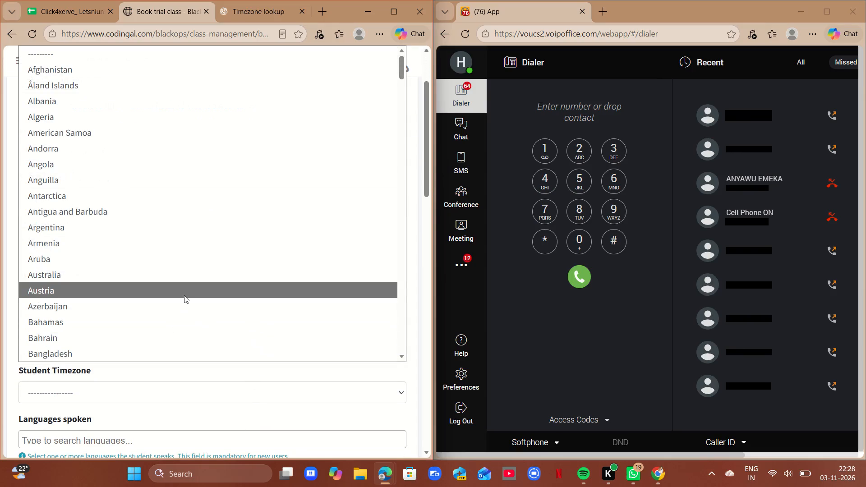
{"action": "type", "text": "united"}
{"action": "scroll", "coordinate": [184, 295], "scroll_direction": "down", "scroll_amount": 3}
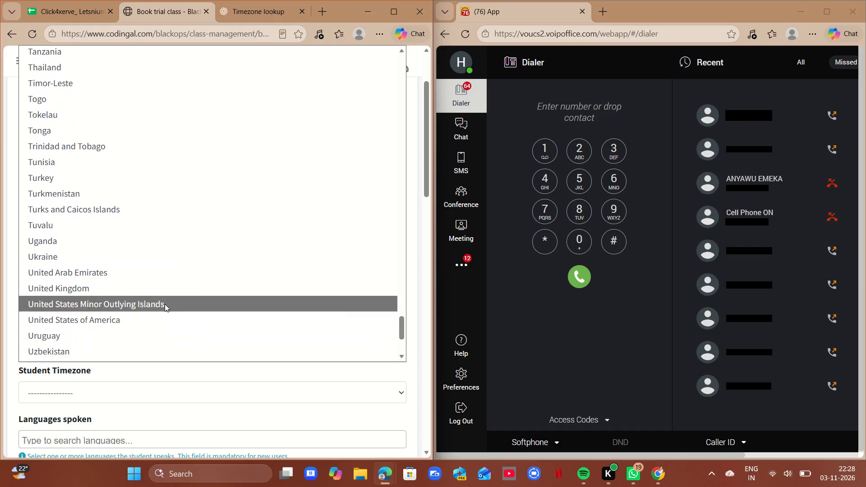
{"action": "left_click", "coordinate": [123, 318]}
{"action": "scroll", "coordinate": [117, 371], "scroll_direction": "down", "scroll_amount": 1}
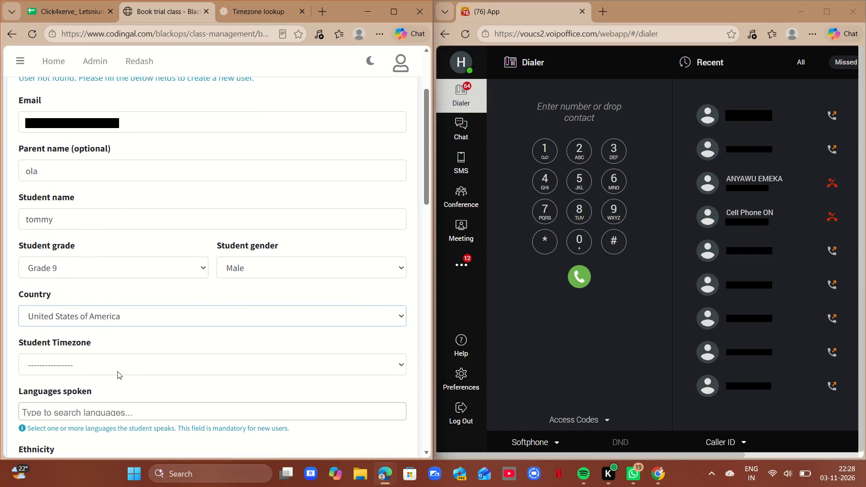
{"action": "scroll", "coordinate": [117, 371], "scroll_direction": "down", "scroll_amount": 1}
{"action": "left_click", "coordinate": [124, 364]}
{"action": "type", "text": "est"}
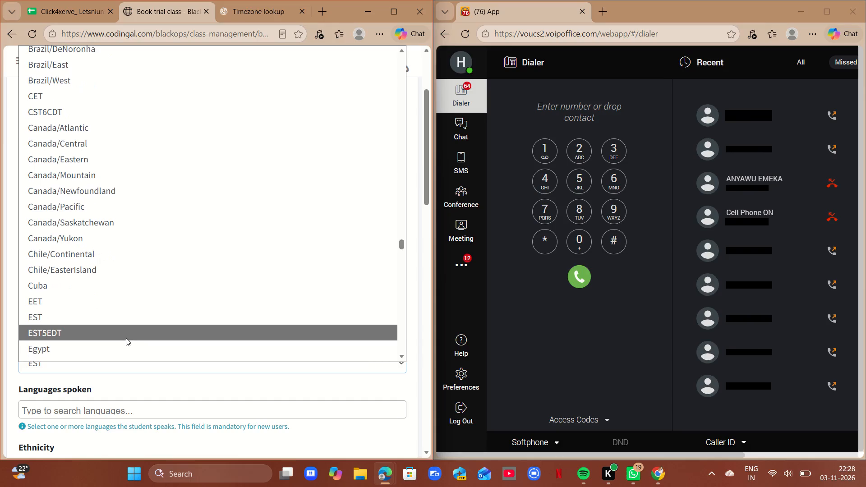
{"action": "left_click", "coordinate": [125, 327]}
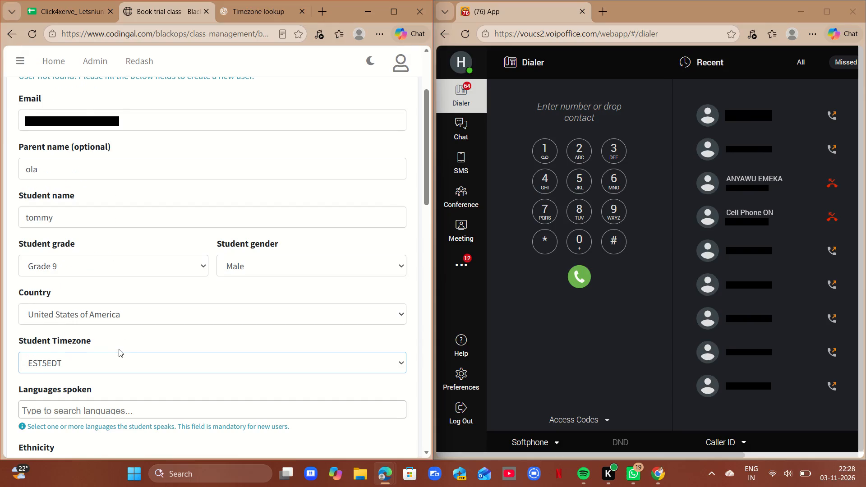
Add English as the student's spoken language.
{"action": "scroll", "coordinate": [119, 349], "scroll_direction": "down", "scroll_amount": 1}
{"action": "left_click", "coordinate": [99, 370]}
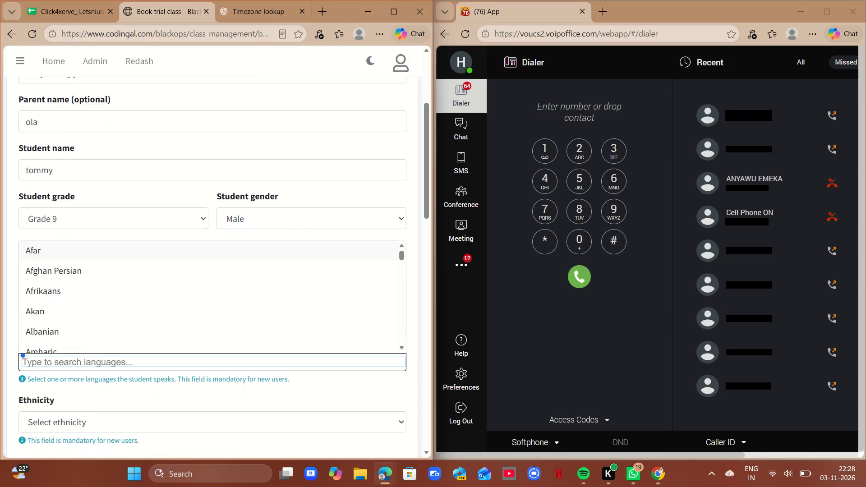
{"action": "key", "text": "e"}
{"action": "type", "text": "ng"}
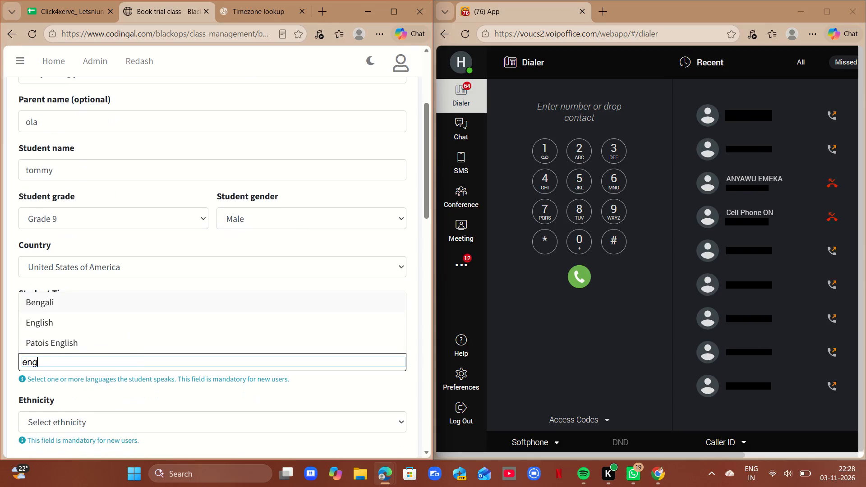
{"action": "left_click", "coordinate": [111, 324]}
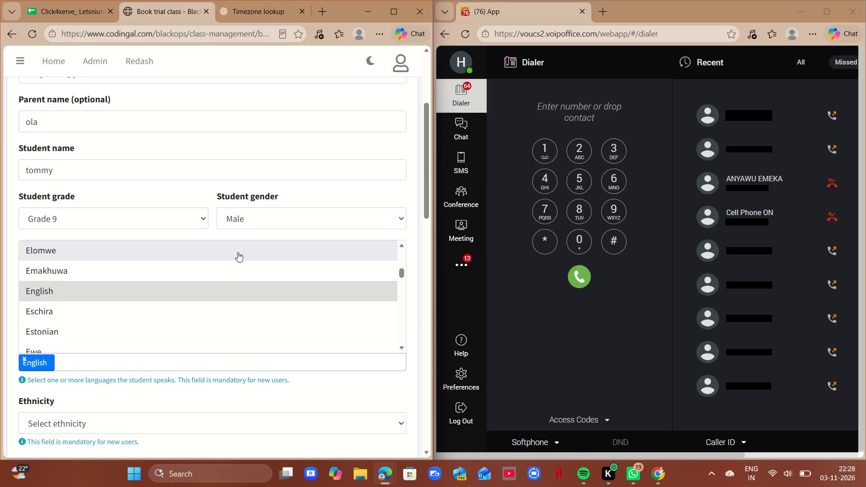
Set the student's ethnicity to Indian (including NRIs & Indians abroad) and the UTM source to dsa_click_xerve_us.
{"action": "left_click", "coordinate": [316, 193]}
{"action": "scroll", "coordinate": [235, 274], "scroll_direction": "down", "scroll_amount": 1}
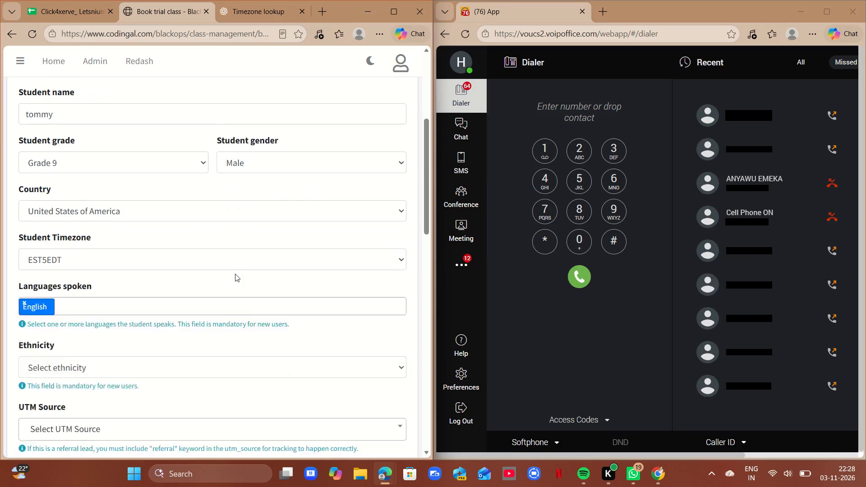
{"action": "scroll", "coordinate": [235, 274], "scroll_direction": "down", "scroll_amount": 2}
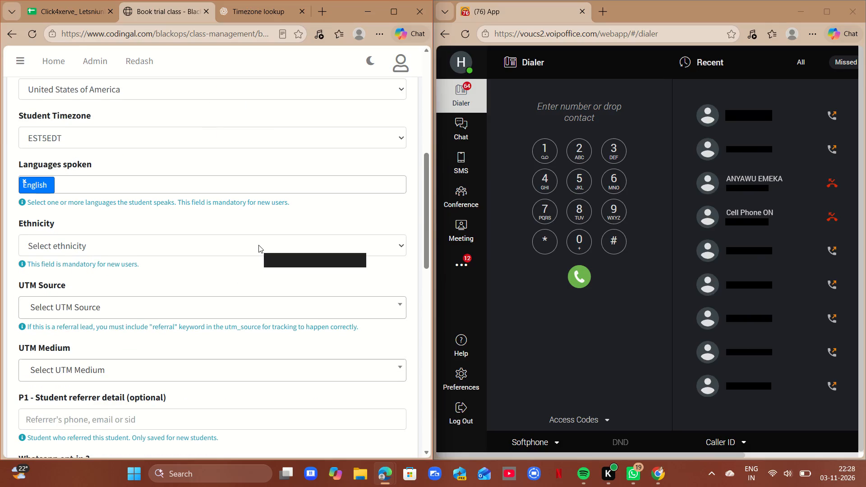
{"action": "left_click", "coordinate": [258, 245]}
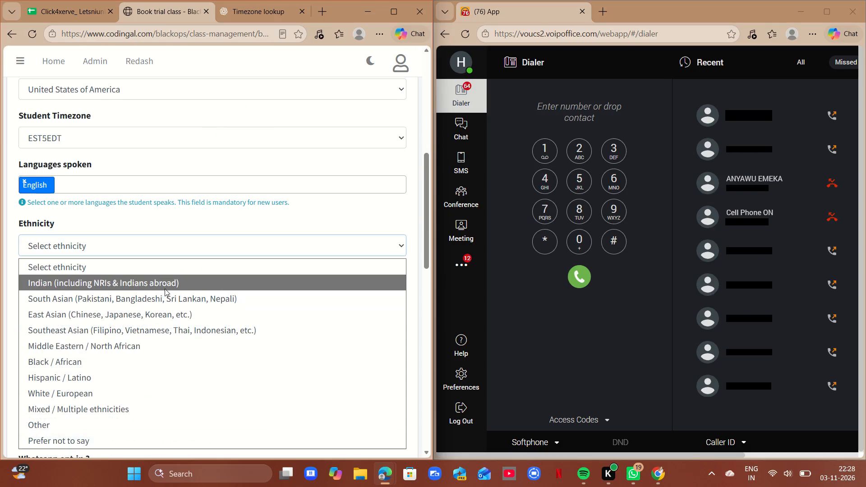
{"action": "left_click", "coordinate": [165, 289]}
{"action": "scroll", "coordinate": [165, 289], "scroll_direction": "down", "scroll_amount": 1}
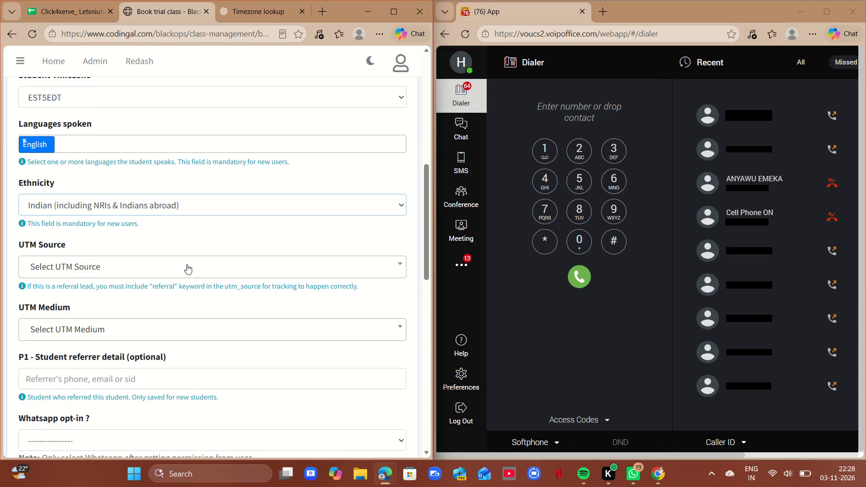
{"action": "left_click", "coordinate": [187, 264]}
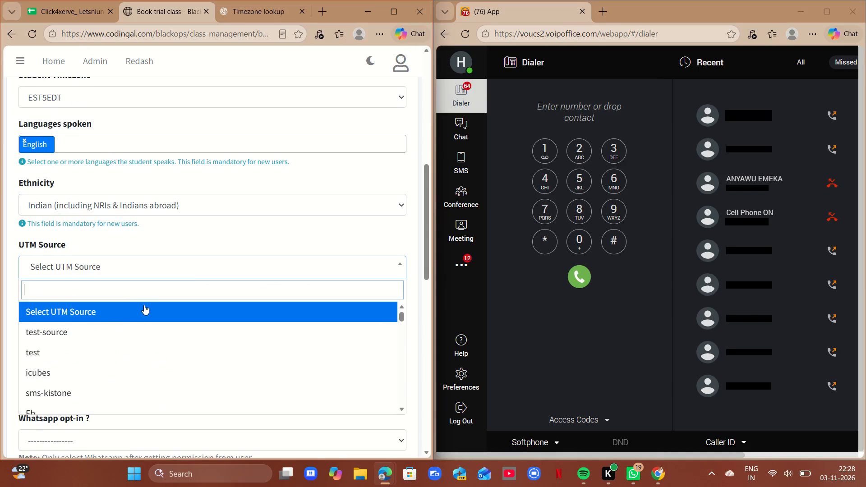
Set the UTM source to dsa_click_xerve_us and the WhatsApp opt-in to Yes in the student details.
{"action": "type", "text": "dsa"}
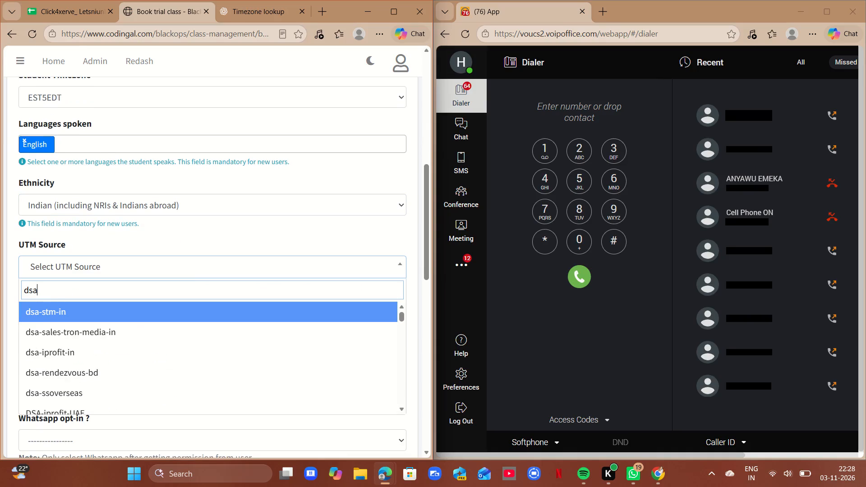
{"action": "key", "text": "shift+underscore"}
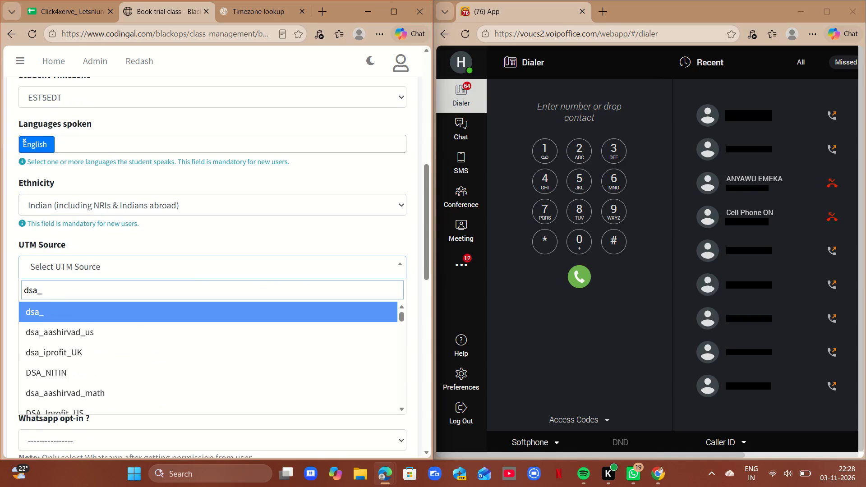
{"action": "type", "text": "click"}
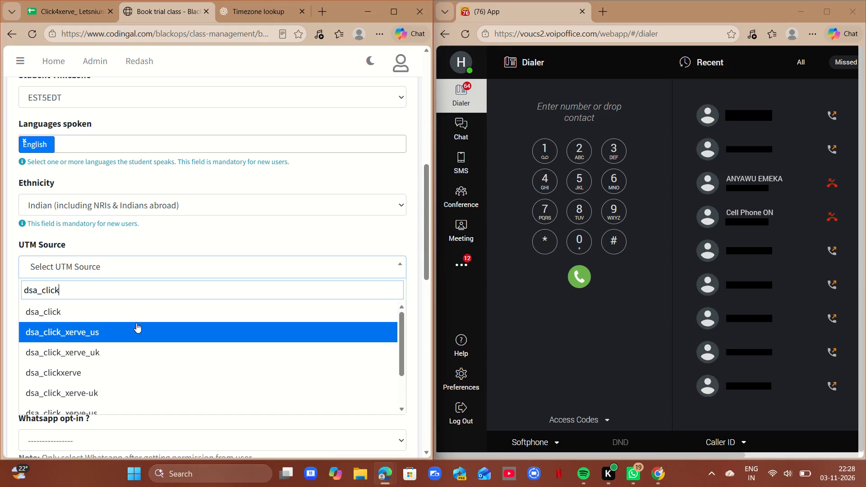
{"action": "left_click", "coordinate": [133, 328]}
{"action": "scroll", "coordinate": [133, 328], "scroll_direction": "down", "scroll_amount": 1}
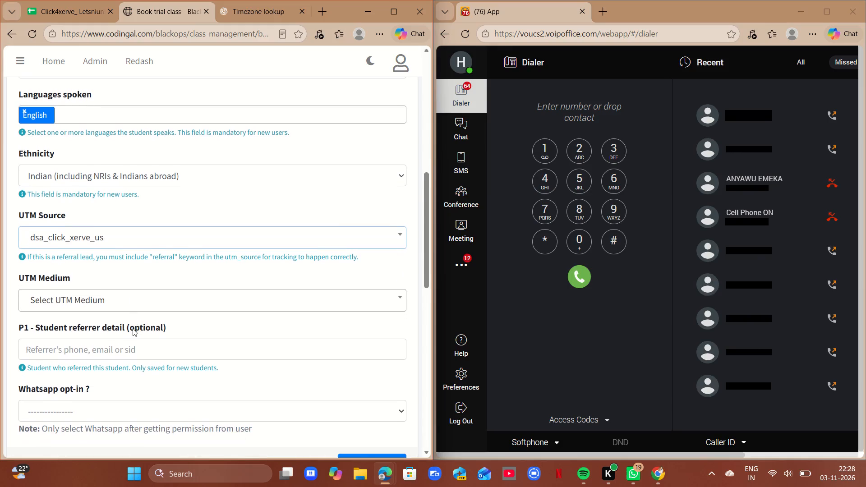
{"action": "scroll", "coordinate": [113, 359], "scroll_direction": "down", "scroll_amount": 1}
{"action": "left_click", "coordinate": [126, 349]}
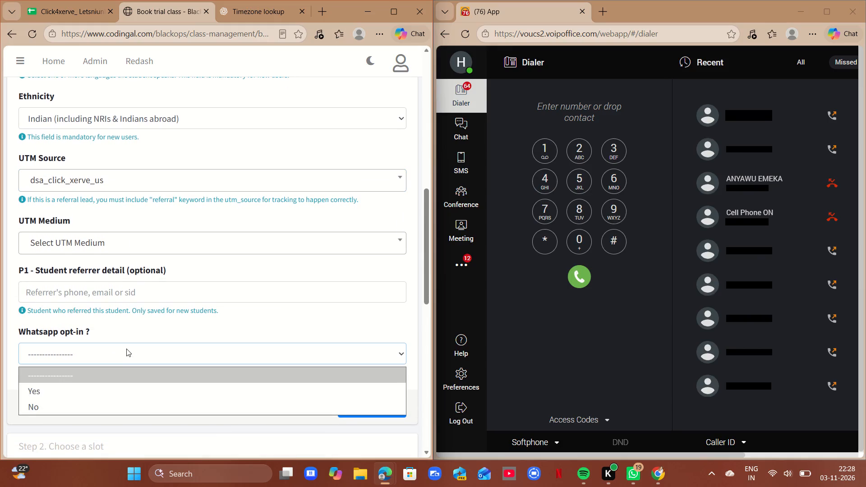
{"action": "left_click", "coordinate": [83, 390]}
Submit the completed student details to select the student for the trial class, and dismiss any resulting dialog.
{"action": "scroll", "coordinate": [168, 363], "scroll_direction": "down", "scroll_amount": 1}
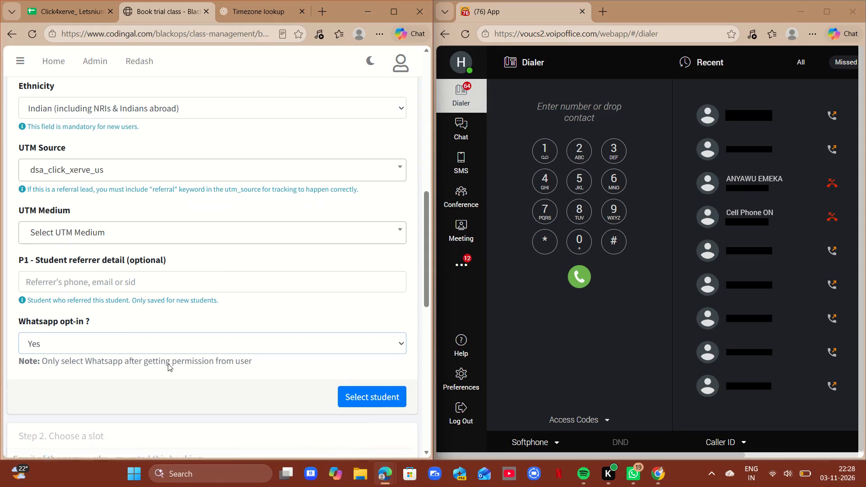
{"action": "scroll", "coordinate": [168, 363], "scroll_direction": "down", "scroll_amount": 1}
{"action": "left_click", "coordinate": [378, 330]}
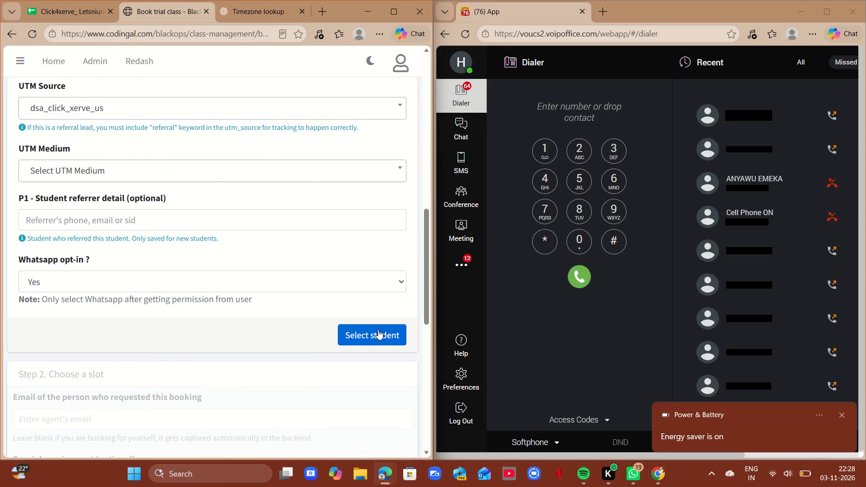
{"action": "left_click", "coordinate": [378, 330]}
{"action": "scroll", "coordinate": [382, 203], "scroll_direction": "up", "scroll_amount": 7}
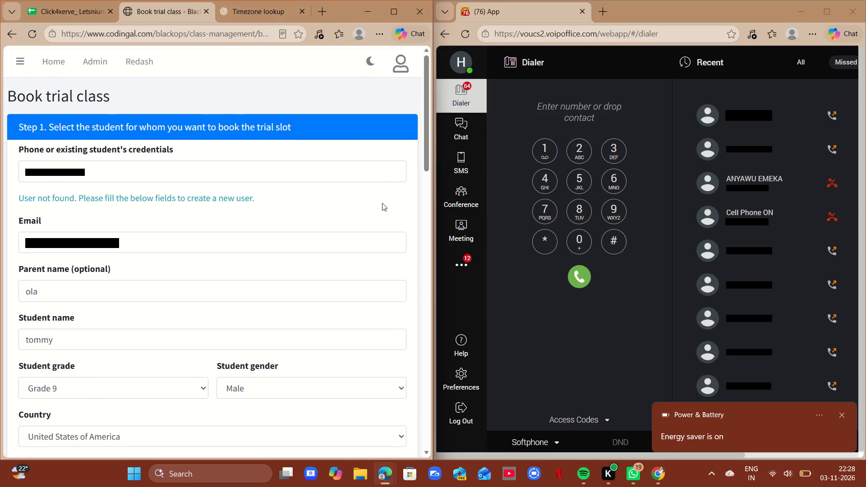
{"action": "scroll", "coordinate": [382, 203], "scroll_direction": "down", "scroll_amount": 4}
{"action": "scroll", "coordinate": [382, 203], "scroll_direction": "up", "scroll_amount": 1}
{"action": "scroll", "coordinate": [382, 203], "scroll_direction": "down", "scroll_amount": 1}
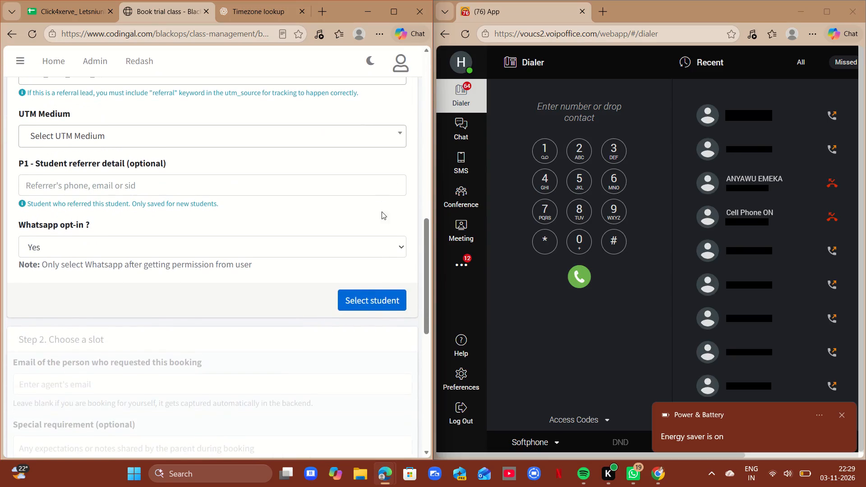
{"action": "left_click", "coordinate": [353, 298]}
{"action": "left_click", "coordinate": [353, 298]}
{"action": "scroll", "coordinate": [353, 298], "scroll_direction": "down", "scroll_amount": 2}
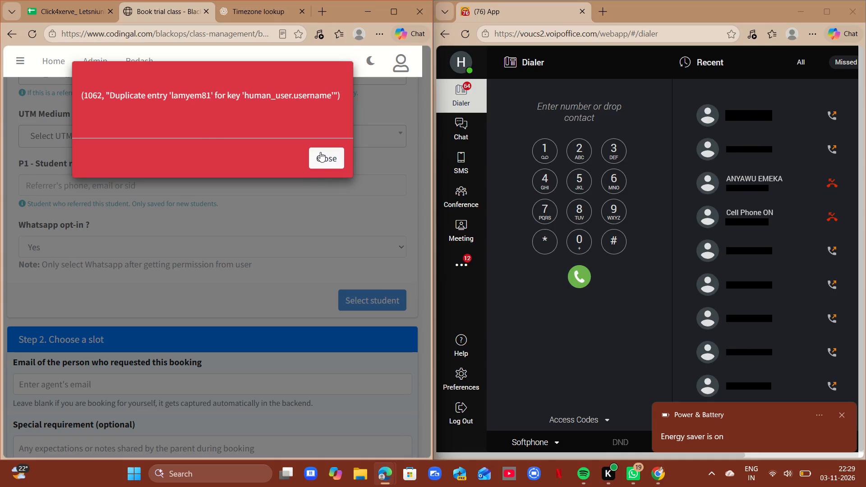
{"action": "left_click", "coordinate": [320, 152]}
Go back over the student details entered in Step 1 of the trial class form.
{"action": "scroll", "coordinate": [331, 138], "scroll_direction": "up", "scroll_amount": 4}
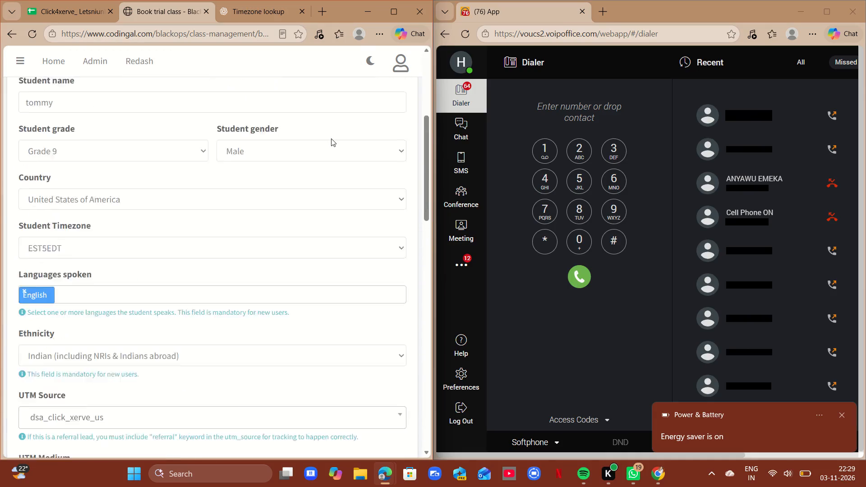
In the slot selection section of the booking form, set the course to Math Trial Class - GTM.
{"action": "scroll", "coordinate": [331, 138], "scroll_direction": "up", "scroll_amount": 1}
{"action": "scroll", "coordinate": [331, 138], "scroll_direction": "down", "scroll_amount": 1}
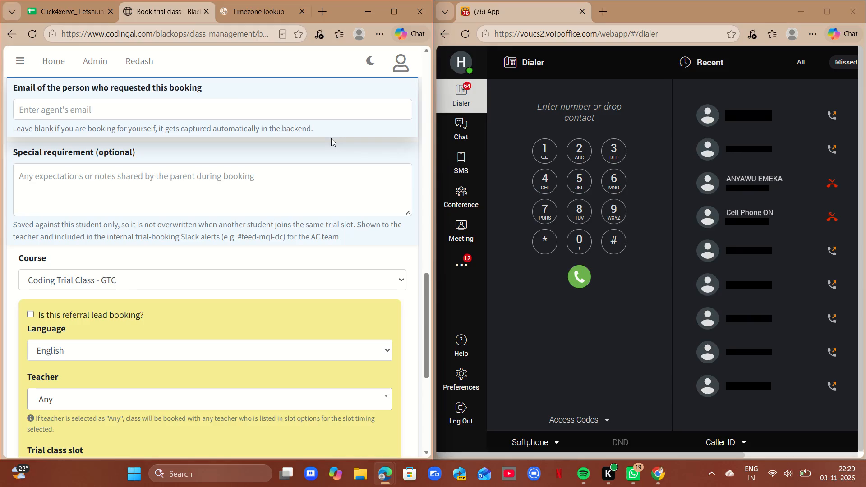
{"action": "scroll", "coordinate": [243, 161], "scroll_direction": "up", "scroll_amount": 1}
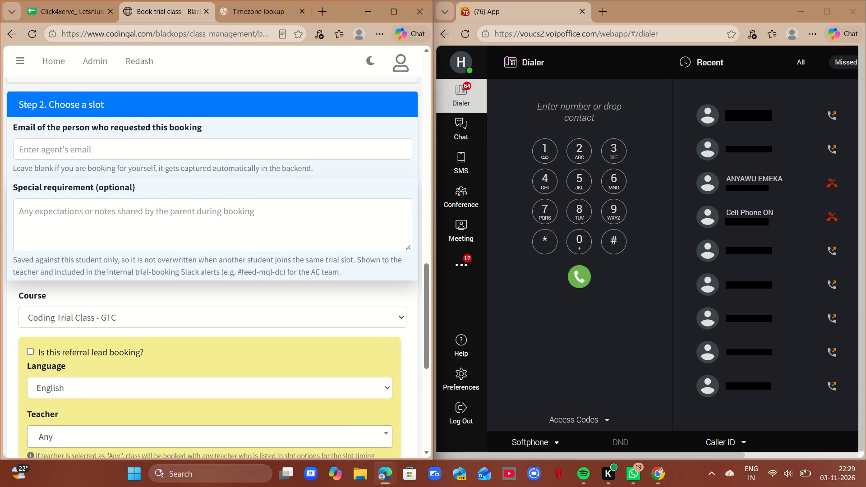
{"action": "scroll", "coordinate": [243, 161], "scroll_direction": "up", "scroll_amount": 5}
{"action": "scroll", "coordinate": [243, 161], "scroll_direction": "down", "scroll_amount": 2}
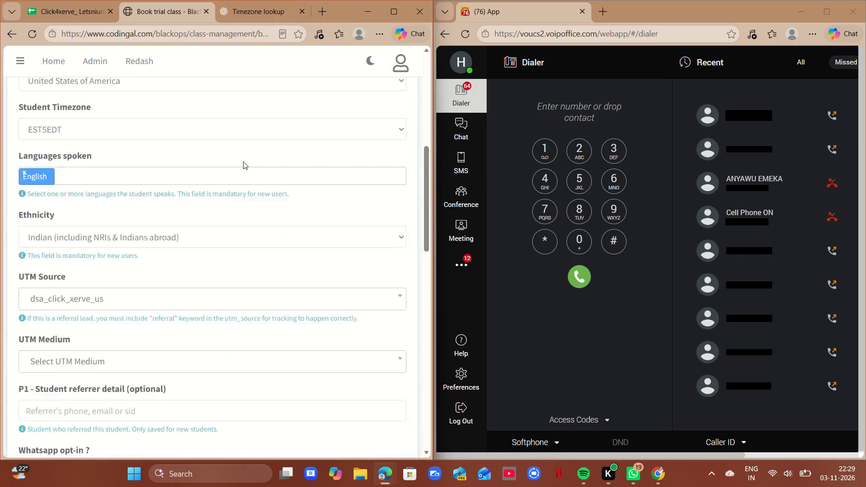
{"action": "scroll", "coordinate": [243, 161], "scroll_direction": "down", "scroll_amount": 3}
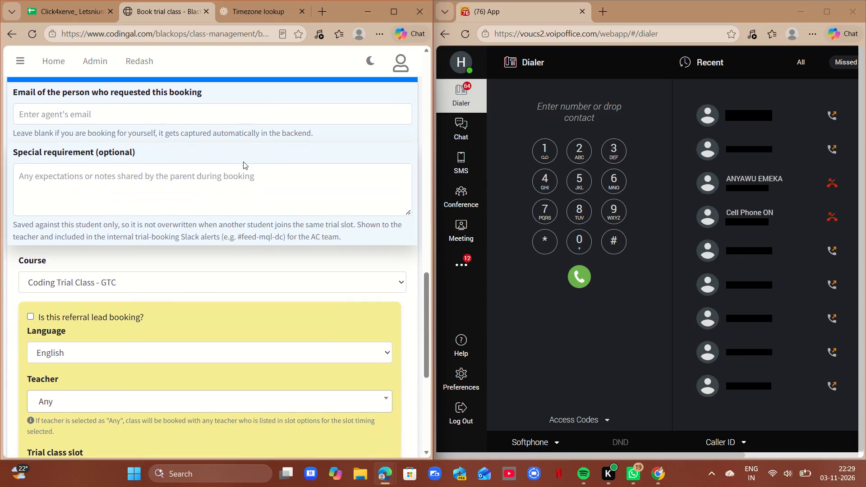
{"action": "scroll", "coordinate": [243, 161], "scroll_direction": "down", "scroll_amount": 3}
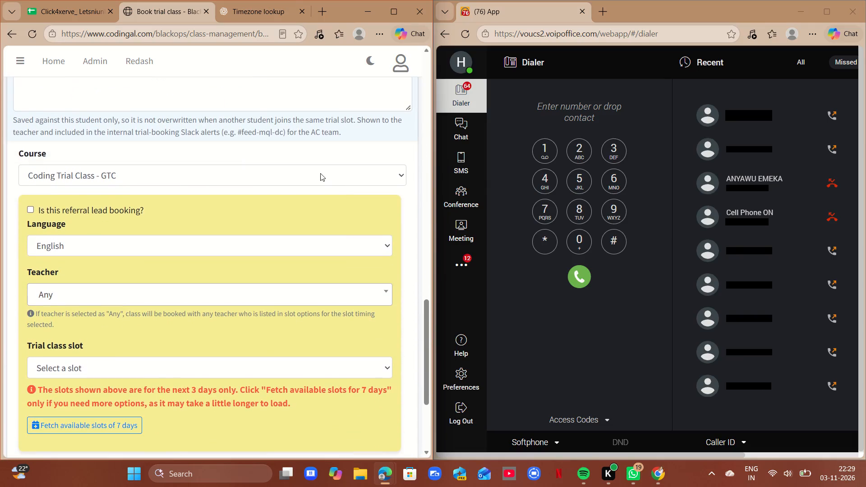
{"action": "left_click", "coordinate": [400, 171]}
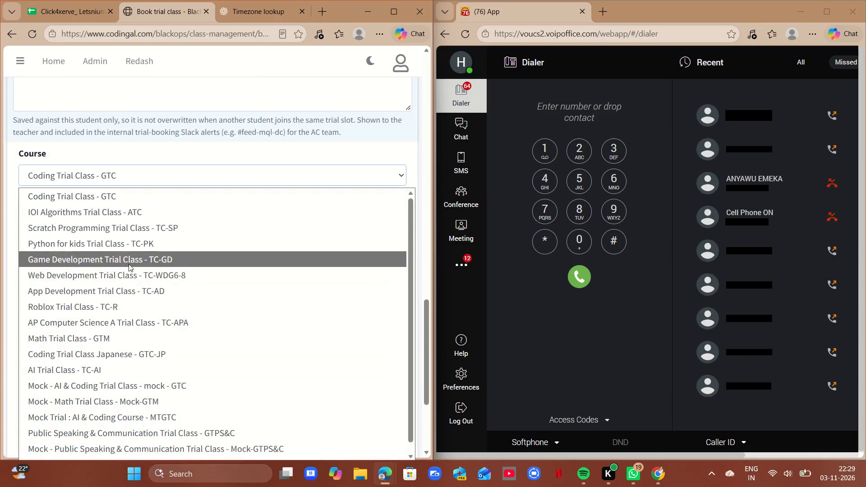
{"action": "left_click", "coordinate": [106, 341]}
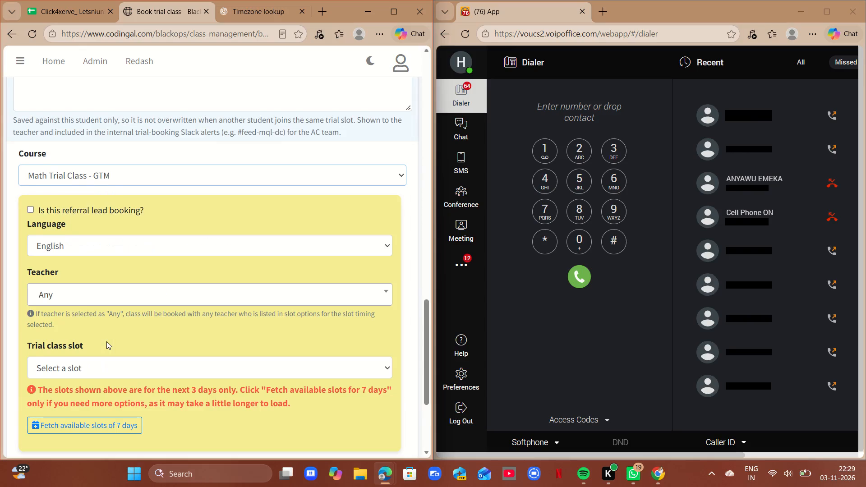
Choose the trial class slot Thu, 05 Nov, 2026, 04:45 PM (EST5EDT) with the Band B, CEFR Level B2 - Upper-Intermediate teacher.
{"action": "scroll", "coordinate": [106, 341], "scroll_direction": "down", "scroll_amount": 2}
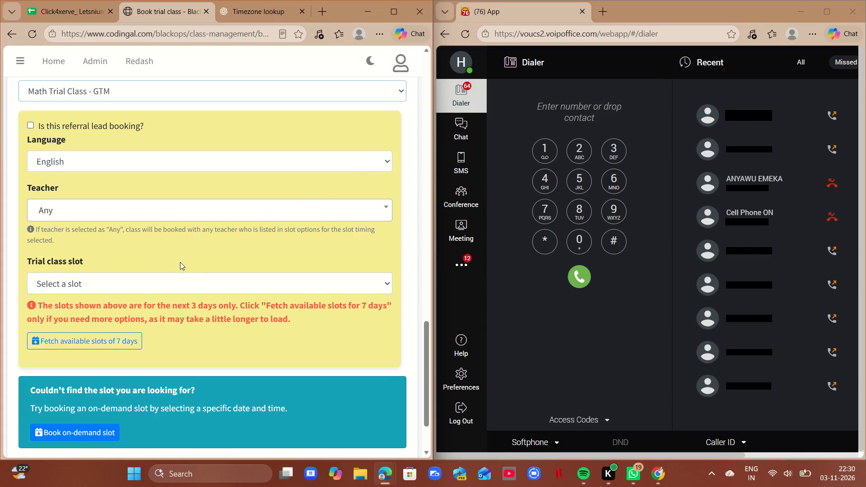
{"action": "scroll", "coordinate": [180, 262], "scroll_direction": "down", "scroll_amount": 1}
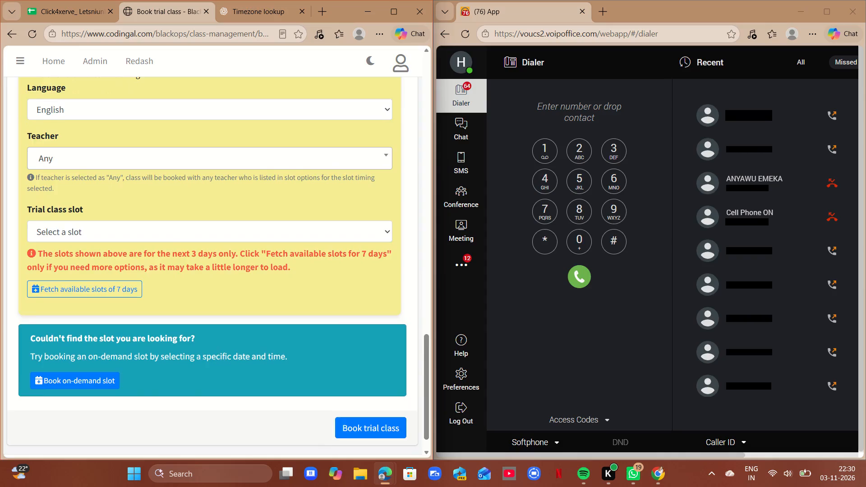
{"action": "scroll", "coordinate": [180, 262], "scroll_direction": "up", "scroll_amount": 2}
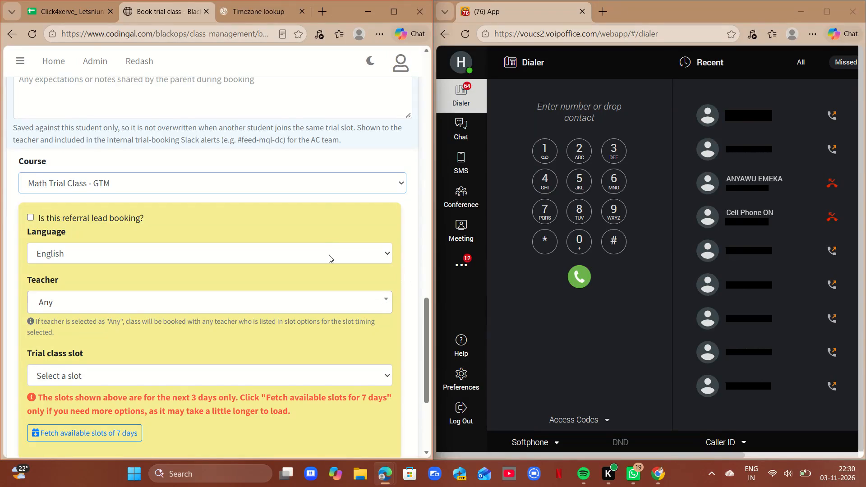
{"action": "scroll", "coordinate": [296, 235], "scroll_direction": "up", "scroll_amount": 2}
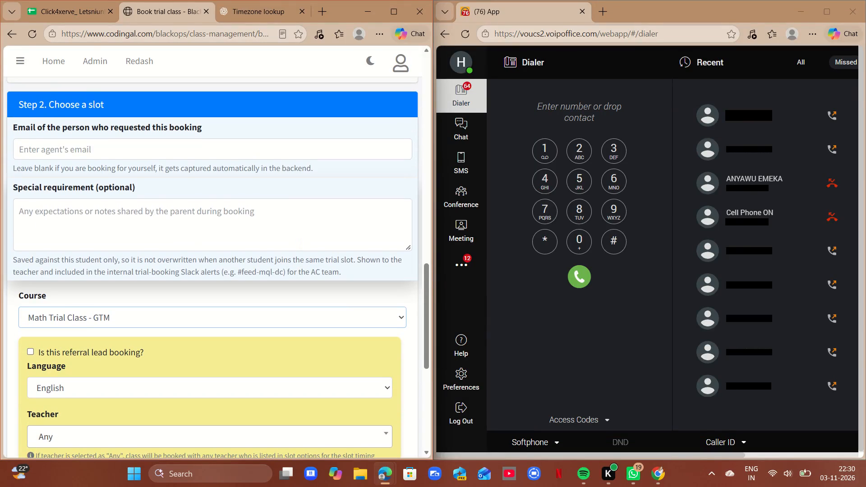
{"action": "scroll", "coordinate": [296, 235], "scroll_direction": "down", "scroll_amount": 5}
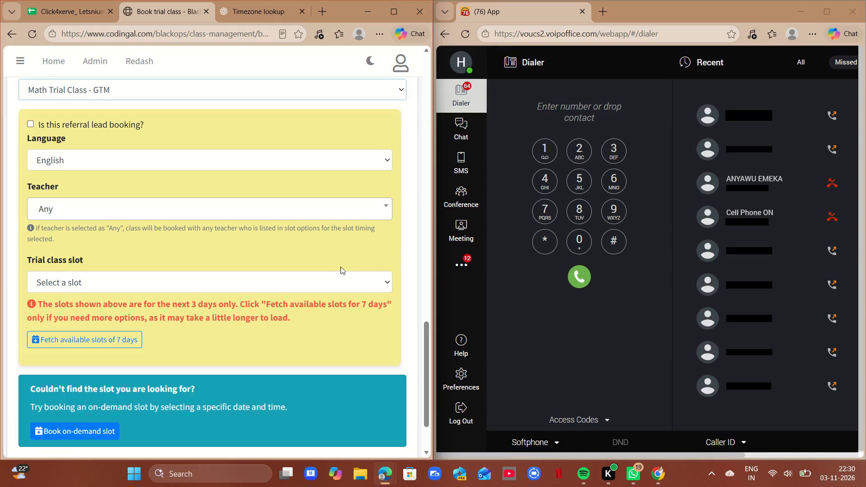
{"action": "left_click", "coordinate": [389, 278]}
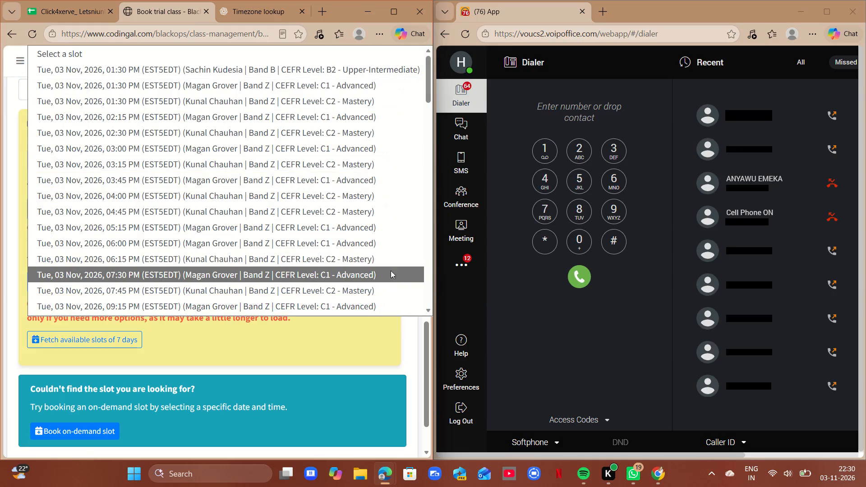
{"action": "scroll", "coordinate": [295, 265], "scroll_direction": "down", "scroll_amount": 3}
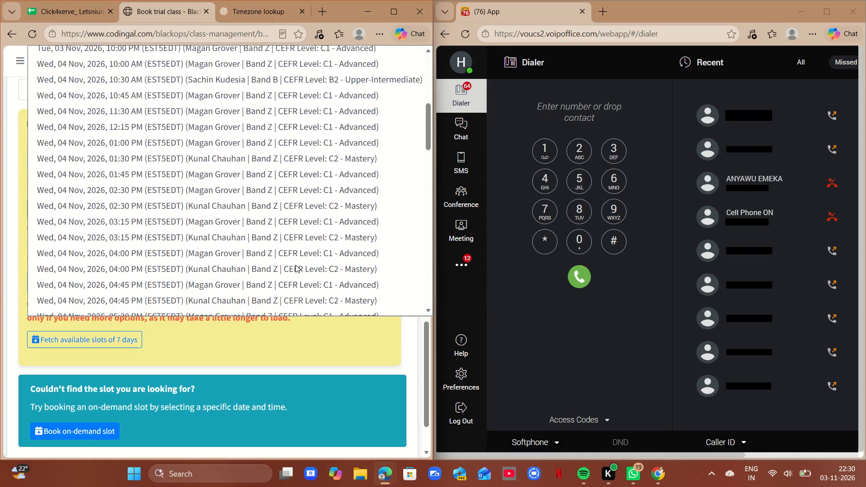
{"action": "scroll", "coordinate": [295, 265], "scroll_direction": "down", "scroll_amount": 1}
{"action": "scroll", "coordinate": [295, 265], "scroll_direction": "up", "scroll_amount": 1}
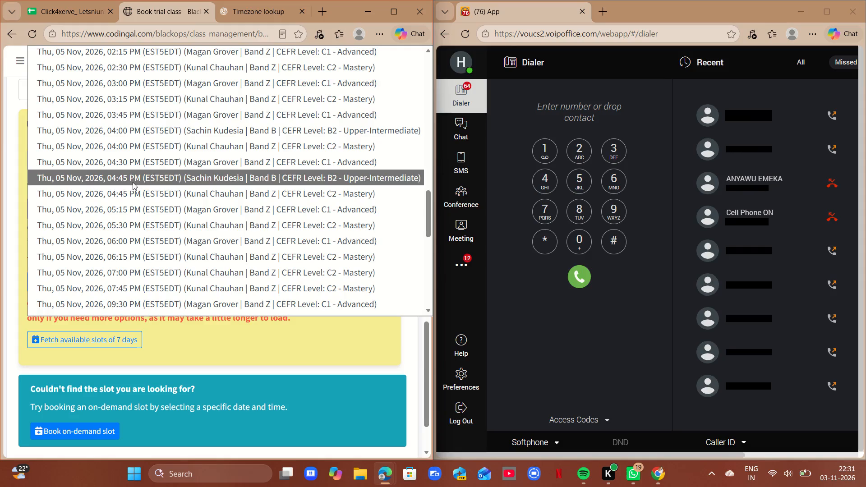
{"action": "left_click", "coordinate": [133, 182]}
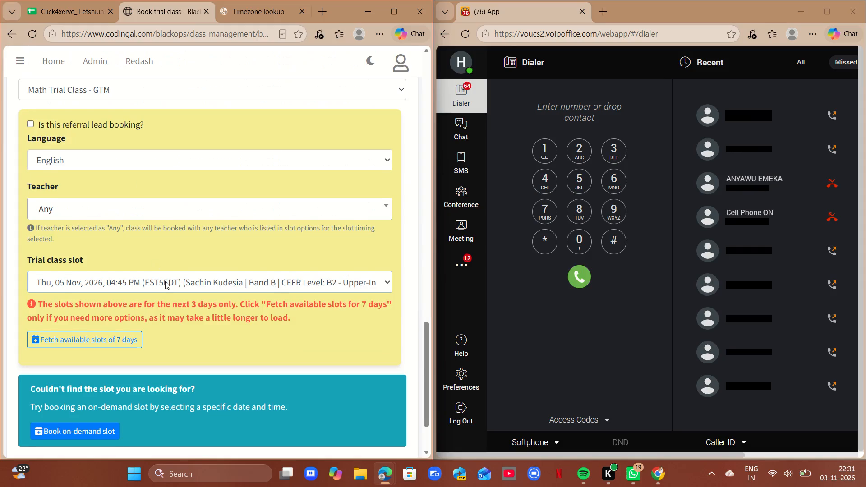
Submit the form to book the trial class.
{"action": "scroll", "coordinate": [165, 281], "scroll_direction": "down", "scroll_amount": 2}
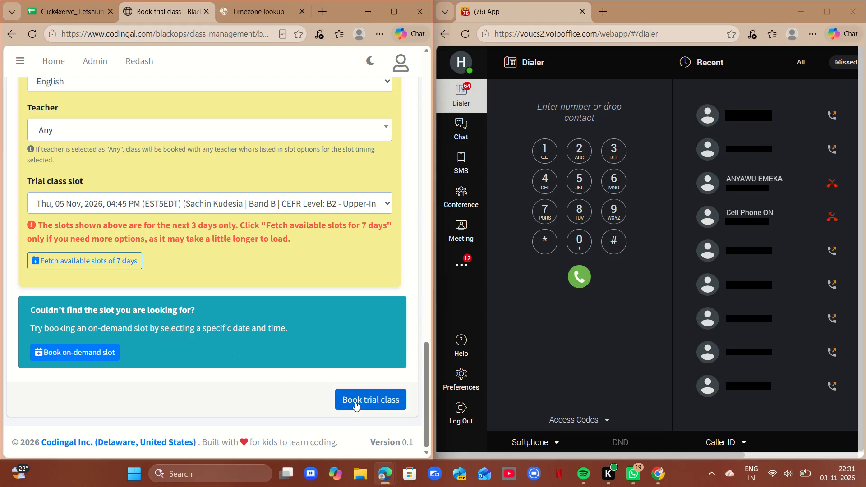
{"action": "left_click", "coordinate": [355, 401]}
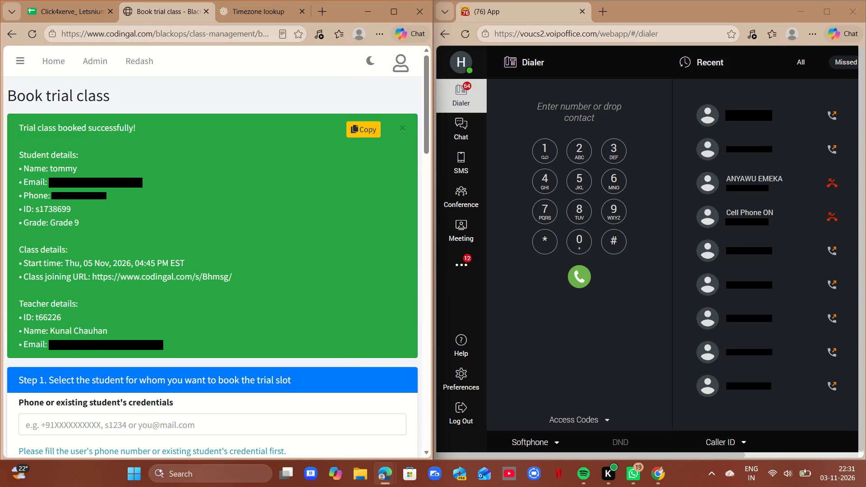
Copy the class joining URL from the booking details into cell O224 of the Demosheet.
{"action": "left_click_drag", "start_coordinate": [91, 276], "coordinate": [177, 282]}
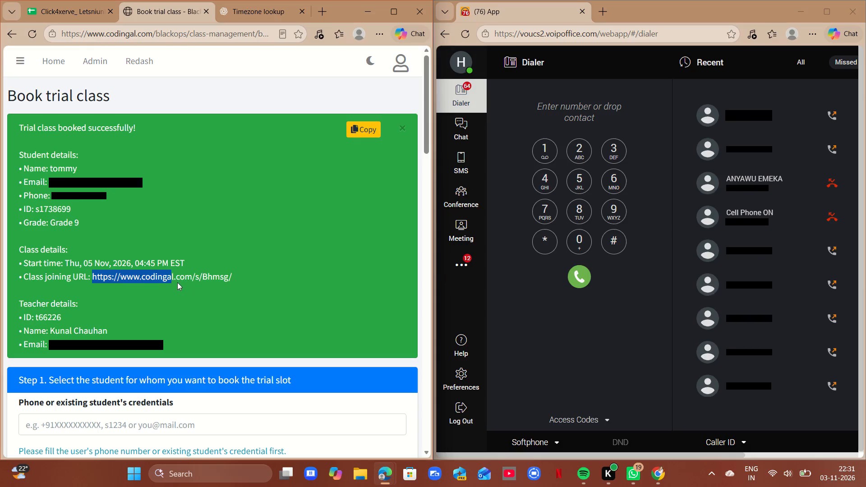
{"action": "left_click_drag", "start_coordinate": [177, 282], "coordinate": [210, 286]}
{"action": "key", "text": "ctrl+c"}
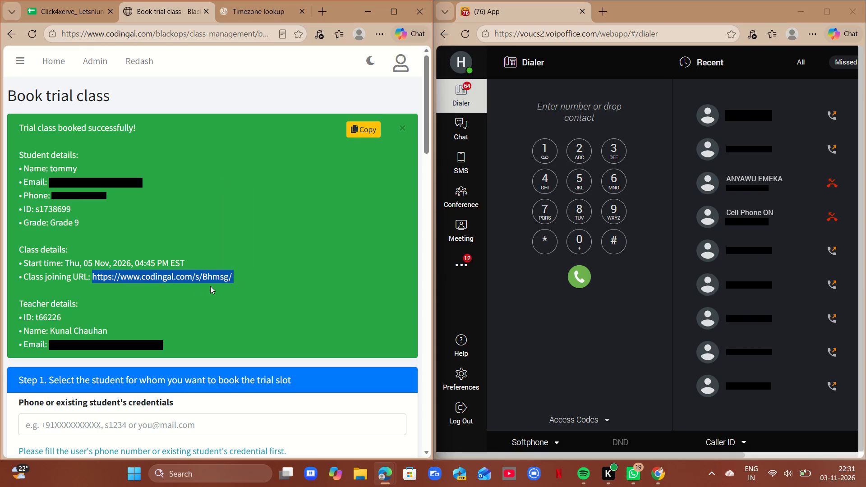
{"action": "left_click", "coordinate": [93, 15]}
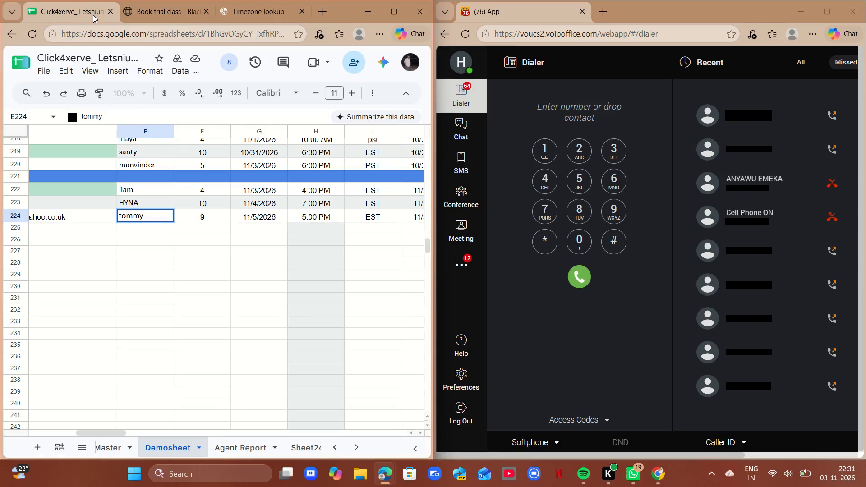
{"action": "left_click", "coordinate": [283, 249]}
{"action": "scroll", "coordinate": [283, 249], "scroll_direction": "left", "scroll_amount": 5}
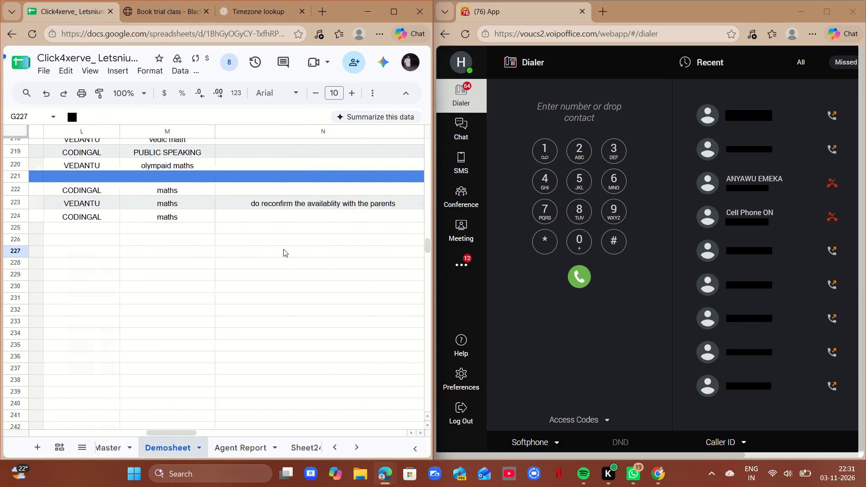
{"action": "scroll", "coordinate": [283, 249], "scroll_direction": "left", "scroll_amount": 2}
{"action": "scroll", "coordinate": [167, 217], "scroll_direction": "right", "scroll_amount": 2}
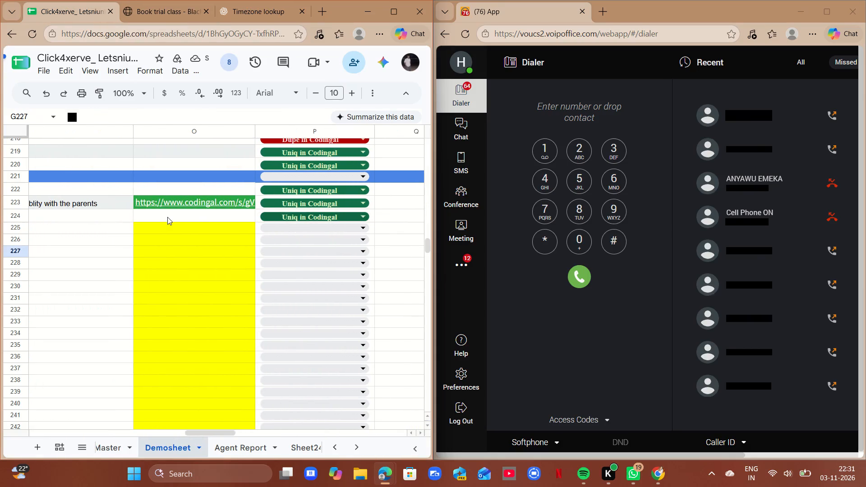
{"action": "left_click", "coordinate": [167, 217]}
{"action": "key", "text": "ctrl+v"}
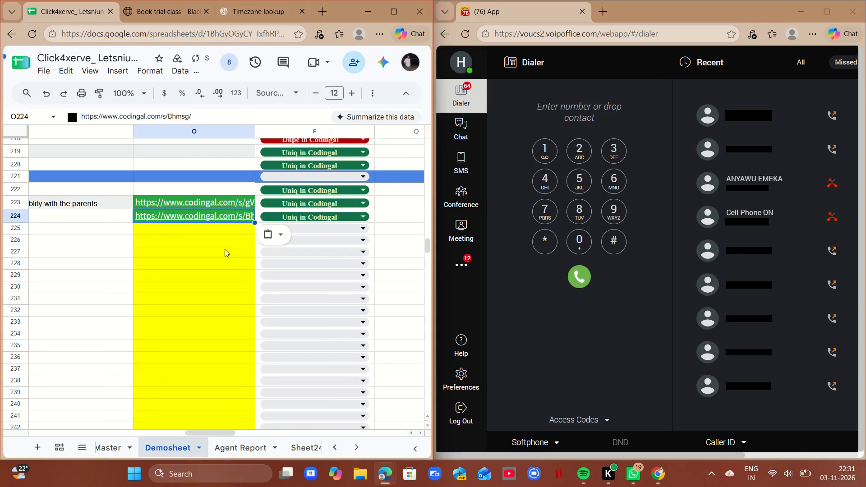
{"action": "left_click", "coordinate": [227, 233]}
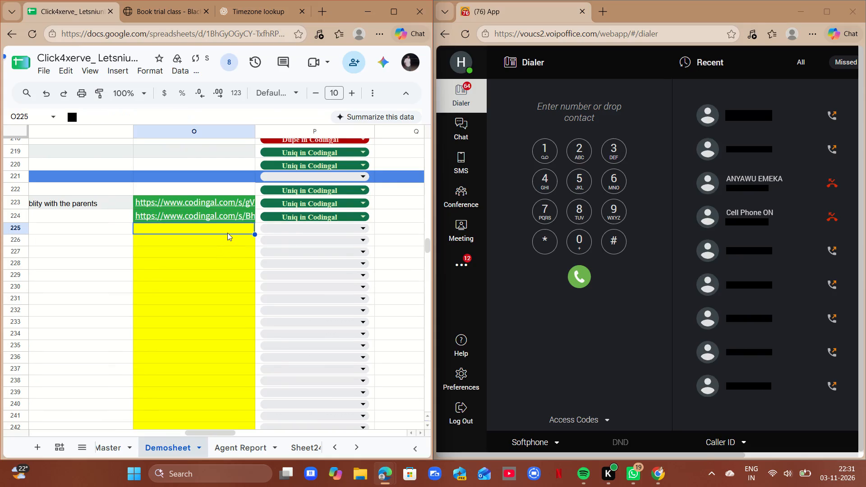
Review the entries across row 224 of the Demosheet.
{"action": "scroll", "coordinate": [227, 233], "scroll_direction": "right", "scroll_amount": 7}
{"action": "scroll", "coordinate": [227, 233], "scroll_direction": "left", "scroll_amount": 6}
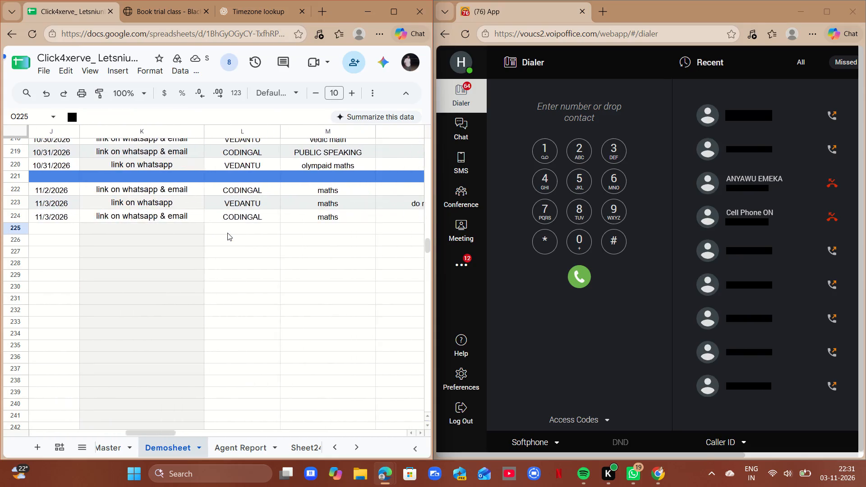
{"action": "scroll", "coordinate": [227, 233], "scroll_direction": "left", "scroll_amount": 2}
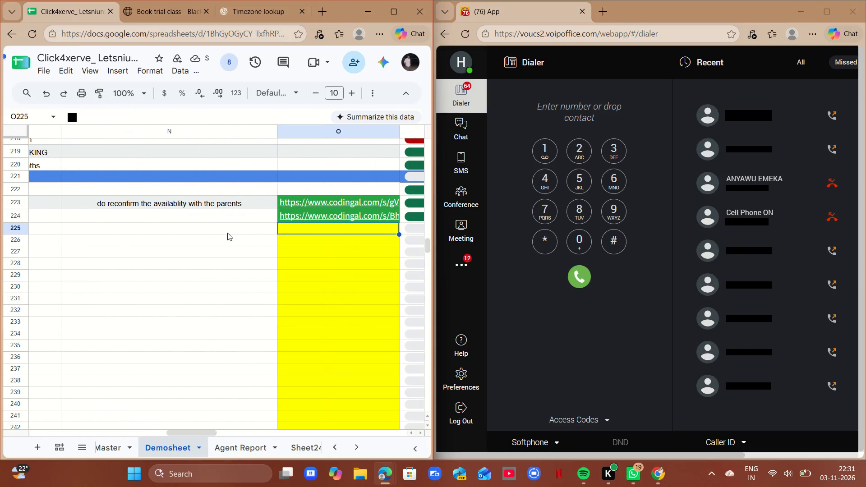
{"action": "scroll", "coordinate": [227, 233], "scroll_direction": "up", "scroll_amount": 1}
{"action": "scroll", "coordinate": [227, 233], "scroll_direction": "right", "scroll_amount": 3}
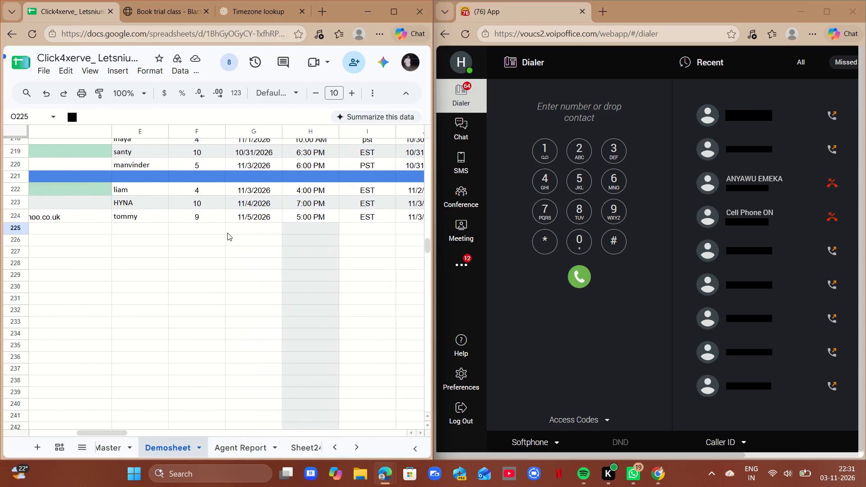
{"action": "scroll", "coordinate": [227, 233], "scroll_direction": "right", "scroll_amount": 2}
{"action": "scroll", "coordinate": [136, 329], "scroll_direction": "right", "scroll_amount": 5}
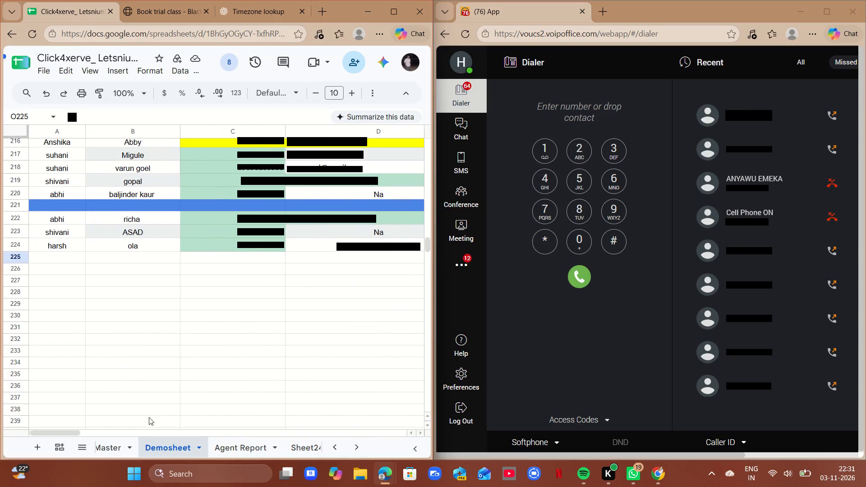
Switch to the Calling Master sheet.
{"action": "left_click", "coordinate": [111, 446]}
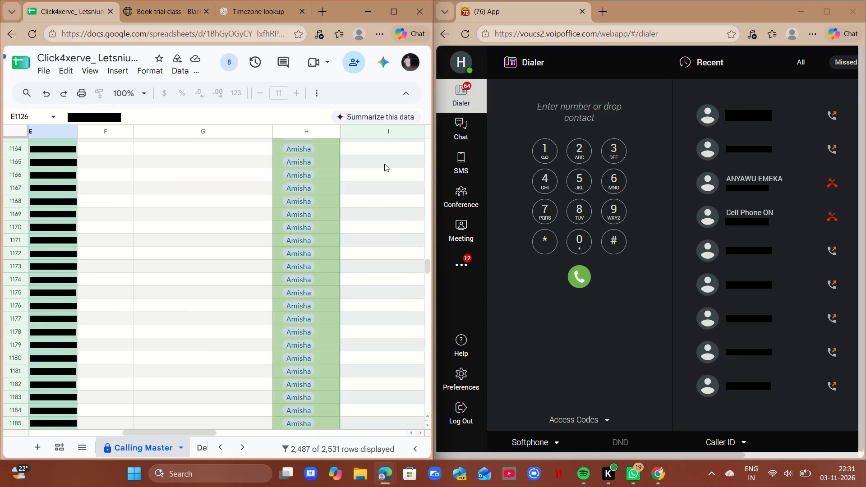
Look through the Calling Master rows for Harsh's next block of leads without a call status and select its first phone cell, E1427.
{"action": "scroll", "coordinate": [384, 164], "scroll_direction": "up", "scroll_amount": 2}
{"action": "scroll", "coordinate": [384, 164], "scroll_direction": "down", "scroll_amount": 2}
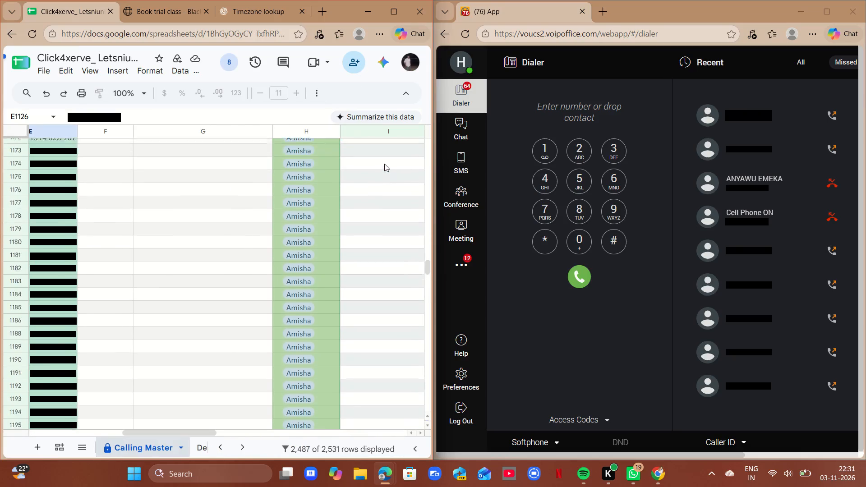
{"action": "scroll", "coordinate": [384, 164], "scroll_direction": "down", "scroll_amount": 4}
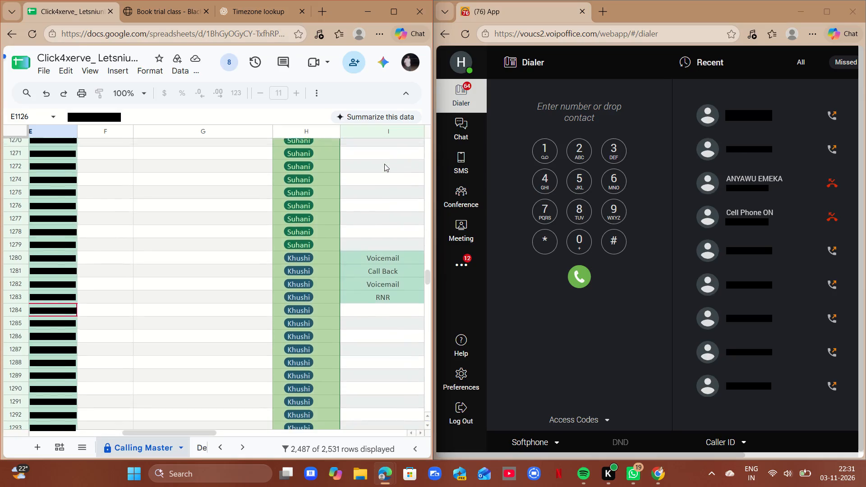
{"action": "scroll", "coordinate": [384, 164], "scroll_direction": "down", "scroll_amount": 4}
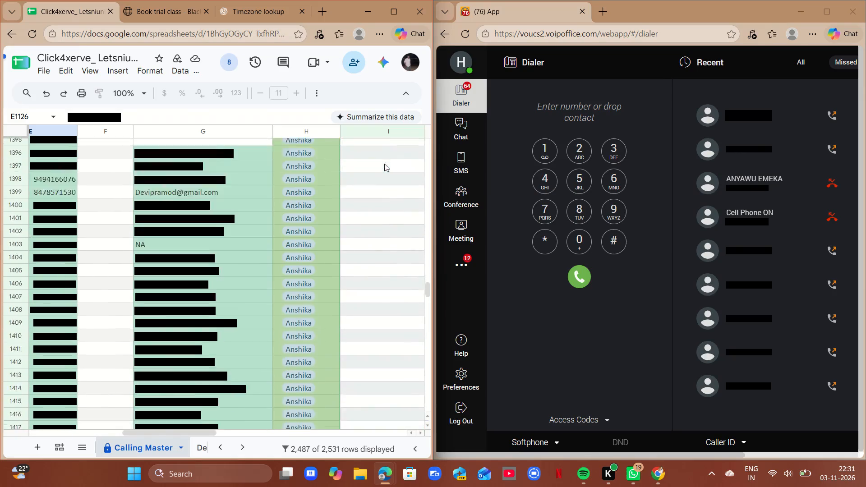
{"action": "scroll", "coordinate": [384, 164], "scroll_direction": "down", "scroll_amount": 1}
{"action": "scroll", "coordinate": [384, 164], "scroll_direction": "up", "scroll_amount": 3}
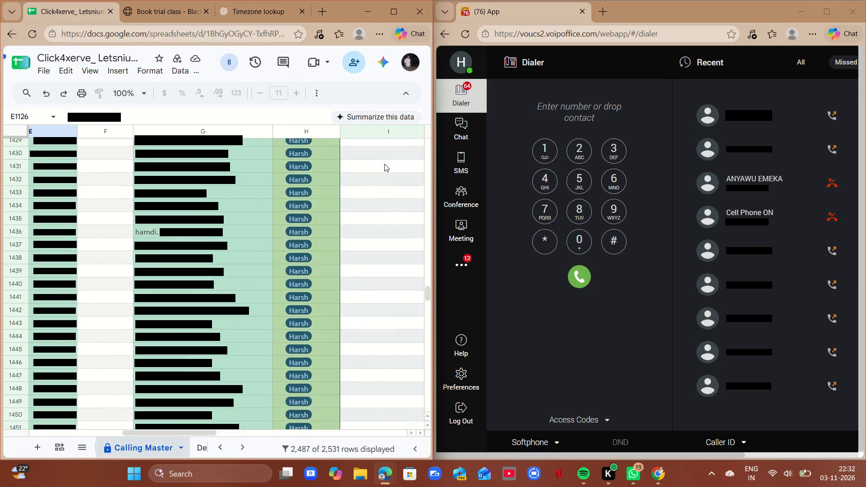
{"action": "scroll", "coordinate": [384, 164], "scroll_direction": "up", "scroll_amount": 7}
{"action": "scroll", "coordinate": [384, 164], "scroll_direction": "down", "scroll_amount": 1}
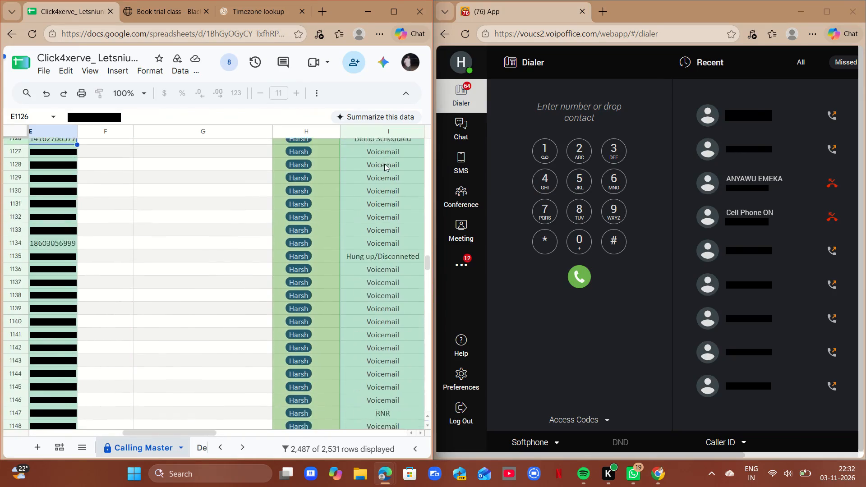
{"action": "scroll", "coordinate": [384, 164], "scroll_direction": "down", "scroll_amount": 1}
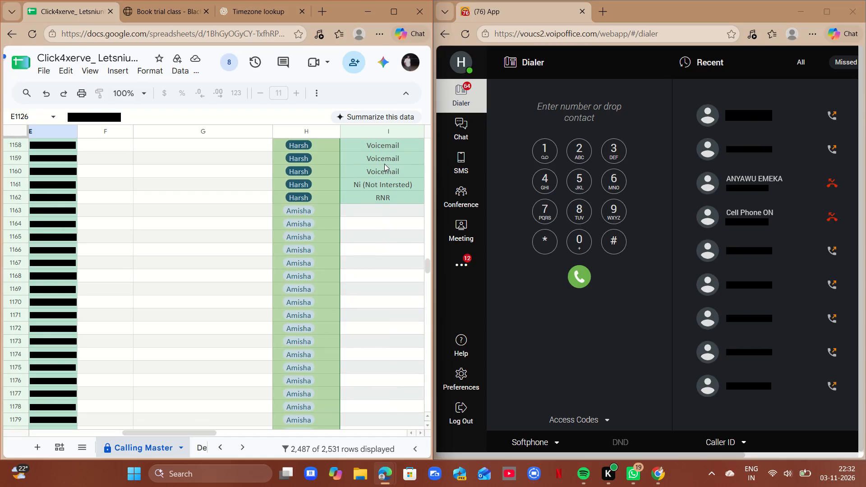
{"action": "scroll", "coordinate": [384, 164], "scroll_direction": "down", "scroll_amount": 4}
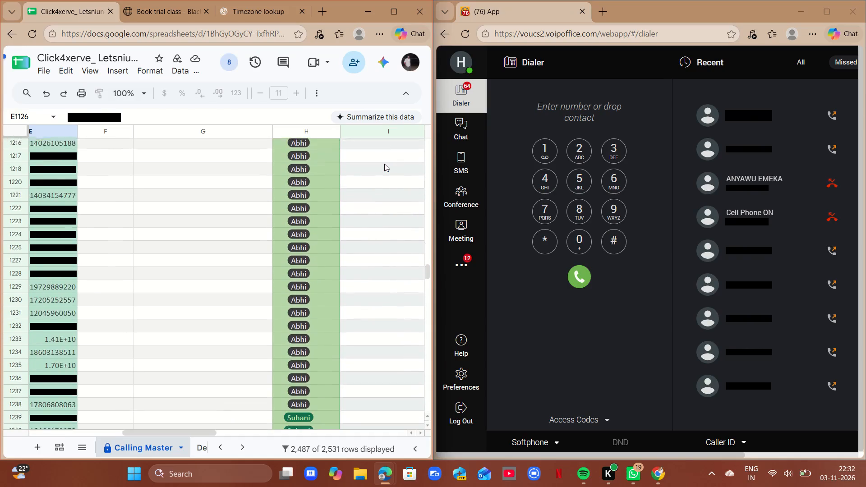
{"action": "scroll", "coordinate": [384, 164], "scroll_direction": "down", "scroll_amount": 3}
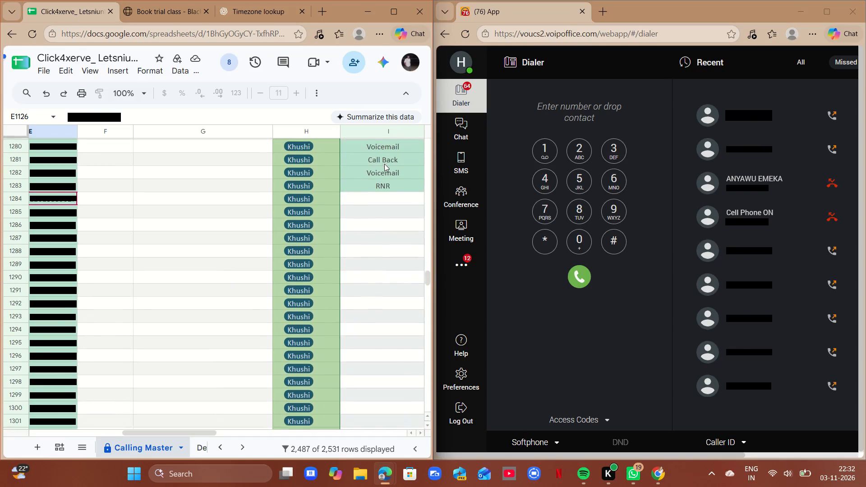
{"action": "scroll", "coordinate": [384, 164], "scroll_direction": "down", "scroll_amount": 4}
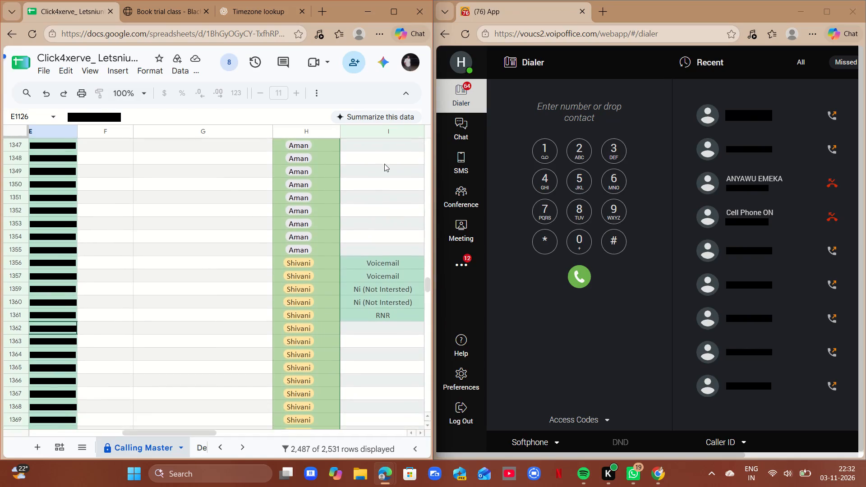
{"action": "scroll", "coordinate": [384, 164], "scroll_direction": "down", "scroll_amount": 4}
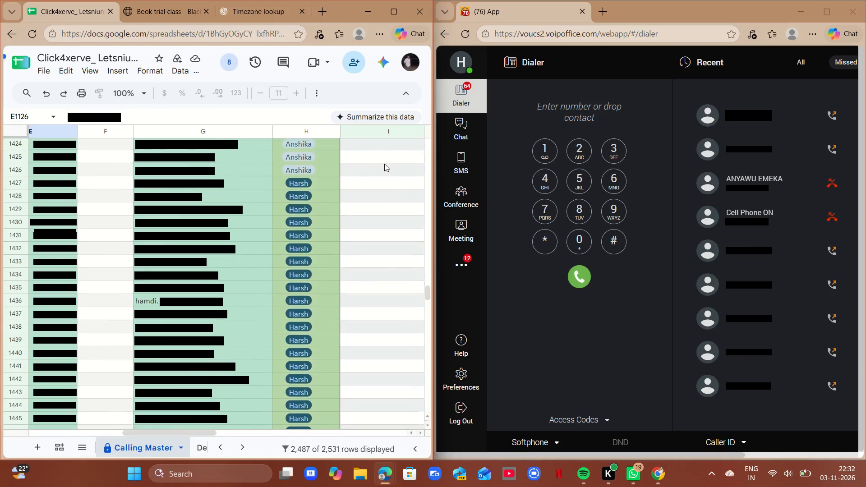
{"action": "scroll", "coordinate": [384, 164], "scroll_direction": "down", "scroll_amount": 1}
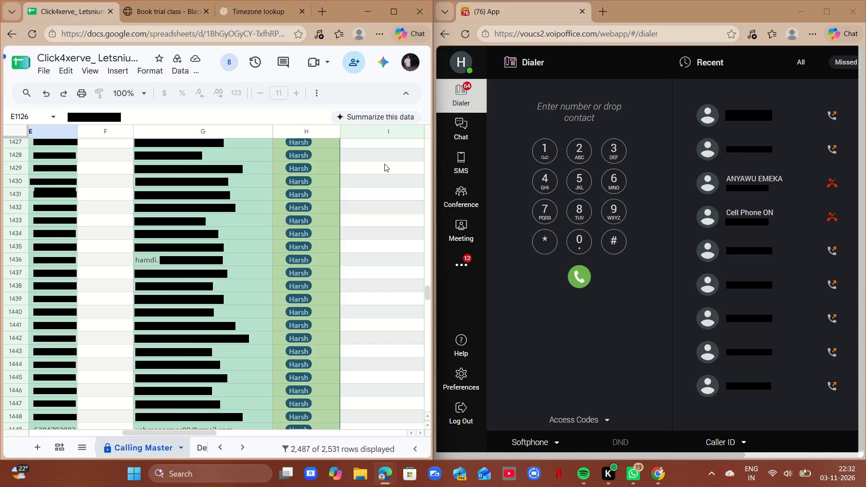
{"action": "left_click", "coordinate": [69, 146]}
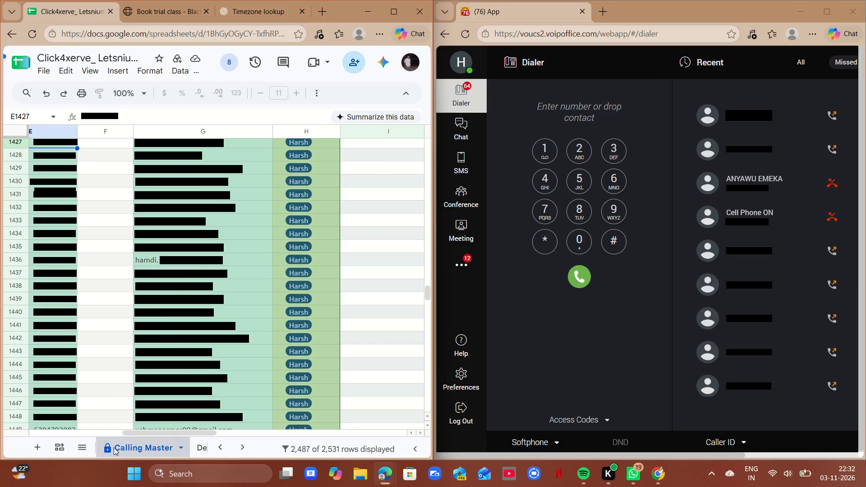
Open the Dashboard sheet to view the callers' lead summary.
{"action": "scroll", "coordinate": [114, 447], "scroll_direction": "right", "scroll_amount": 1}
{"action": "left_click", "coordinate": [114, 447]}
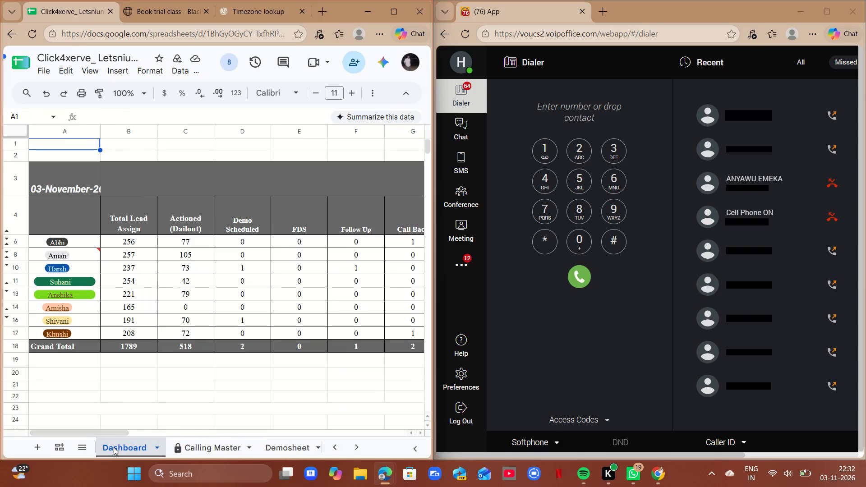